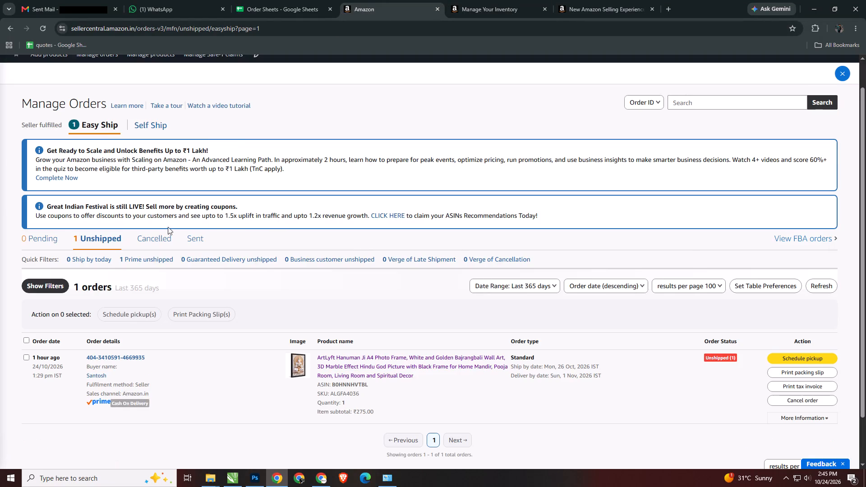
left_click(154, 242)
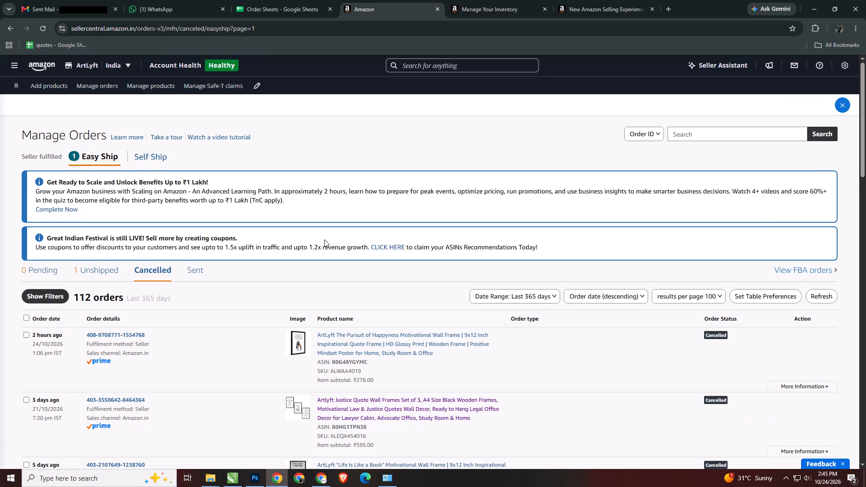
scroll(324, 239, "down", 2)
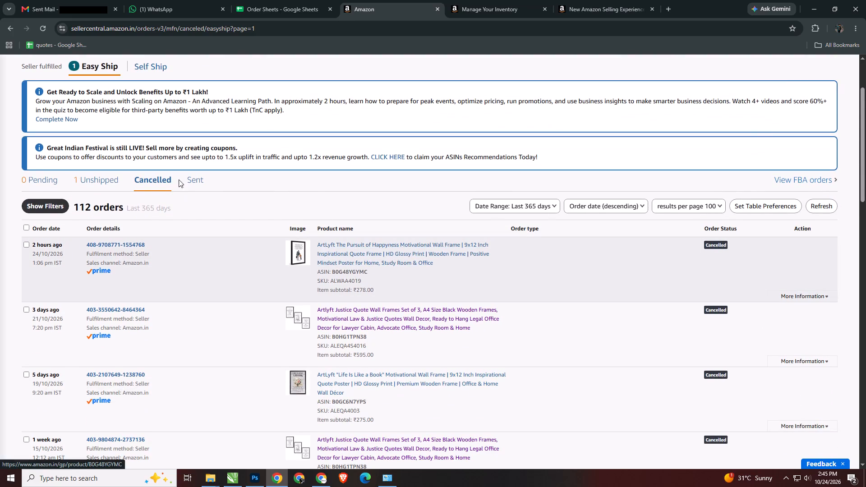
left_click(191, 181)
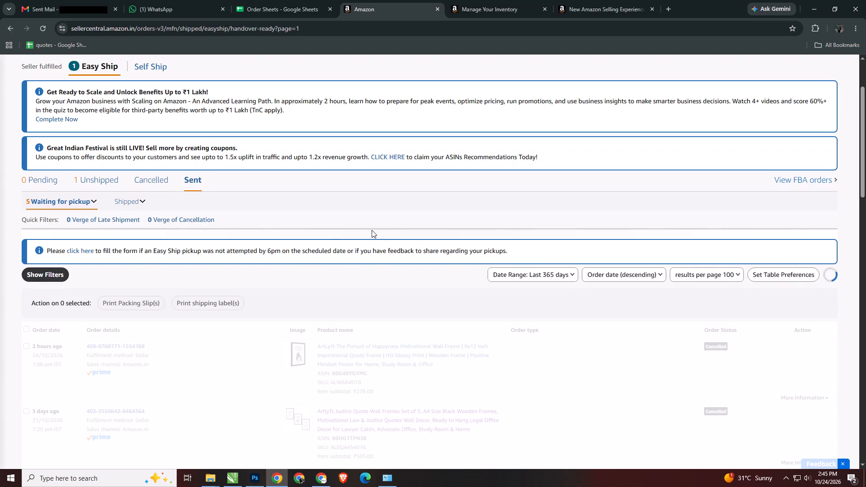
left_click(107, 180)
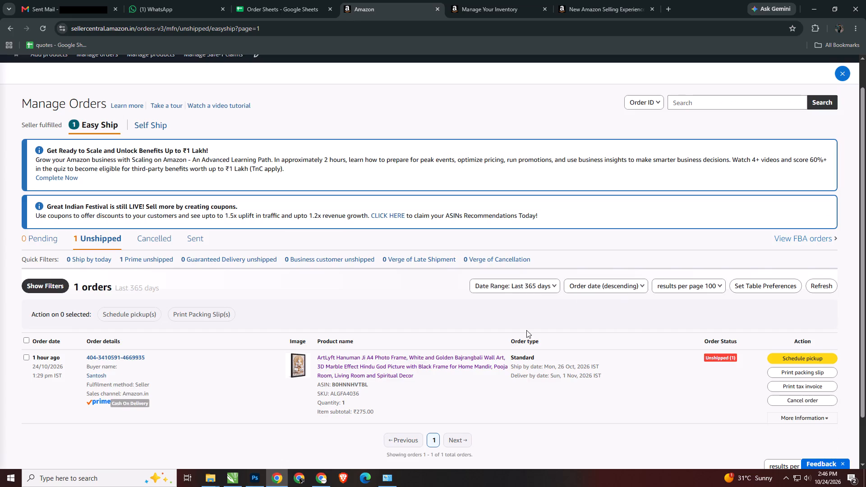
Schedule the pickup for the unshipped Hanuman Ji A4 Photo Frame order with weight 350 g and package Texture A4 Box (Pack of 1).
middle_click(791, 357)
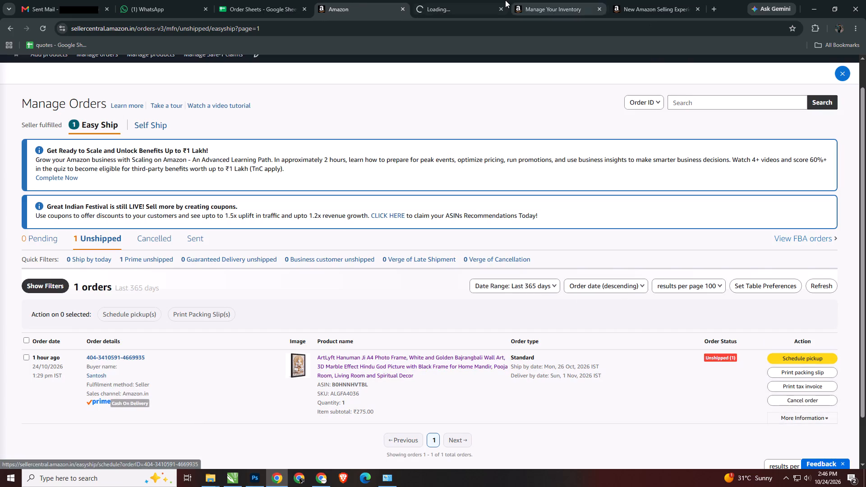
left_click(494, 0)
left_click(322, 339)
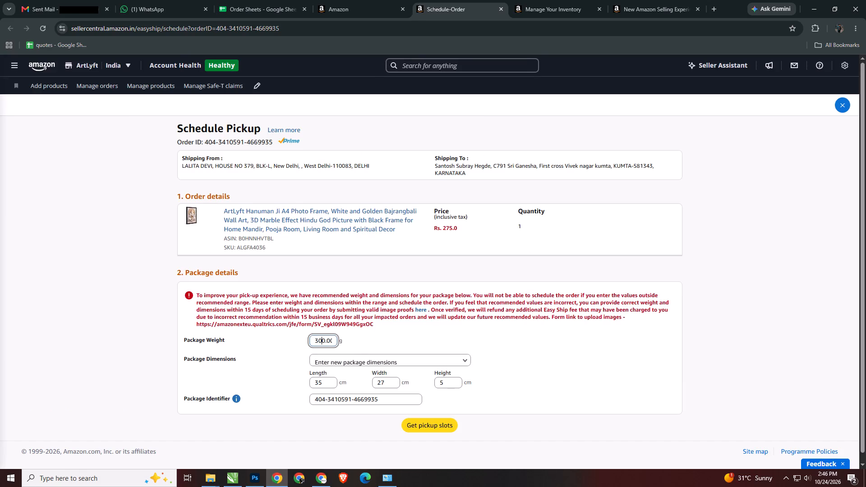
key("BackSpace")
key("5")
left_click(338, 358)
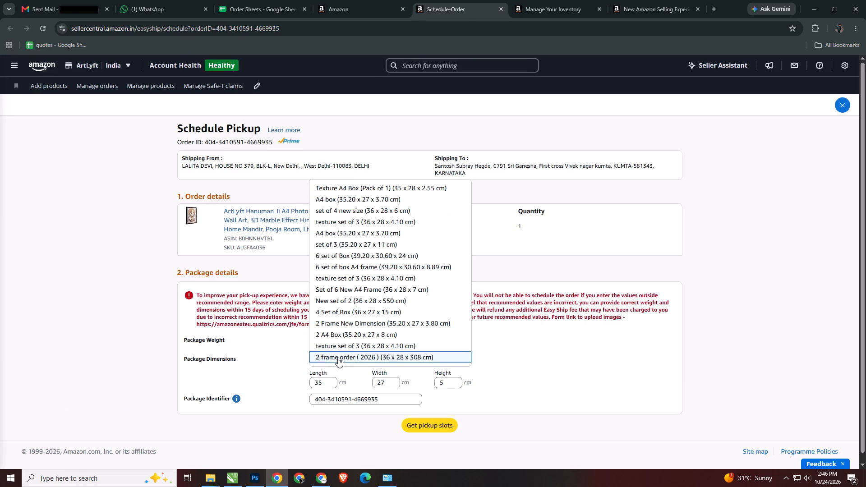
left_click(348, 186)
left_click(436, 422)
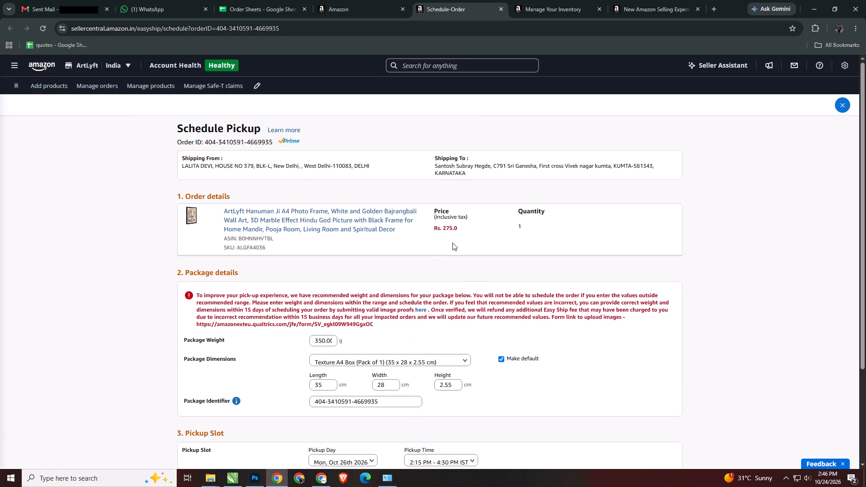
scroll(453, 242, "down", 5)
left_click(427, 417)
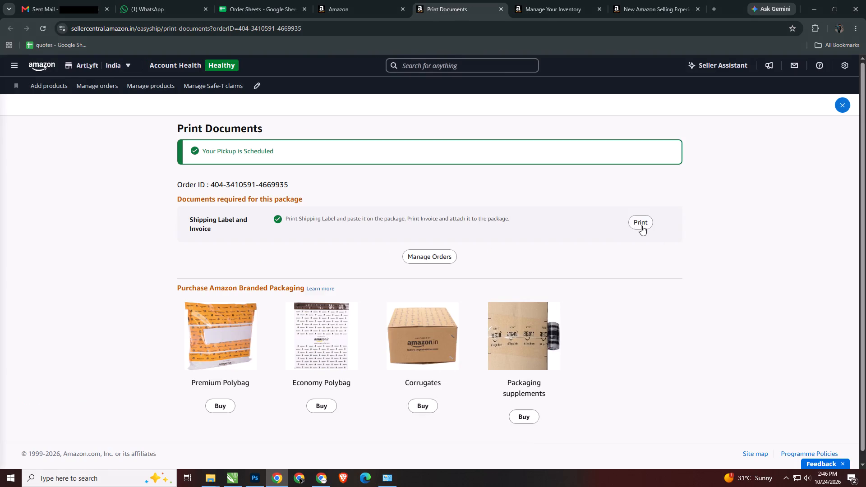
Save the order's shipping label and invoice PDF to Downloads as "3D hanuman", and close the label window and the Print Documents page.
left_click(641, 225)
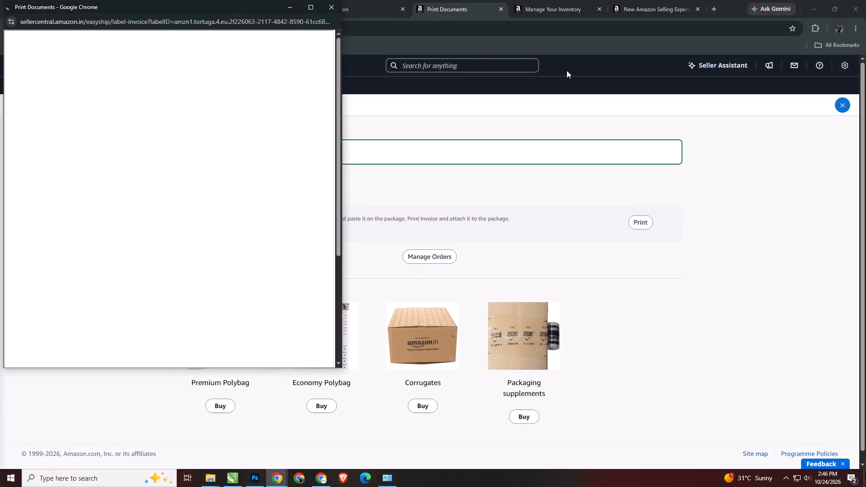
left_click(287, 43)
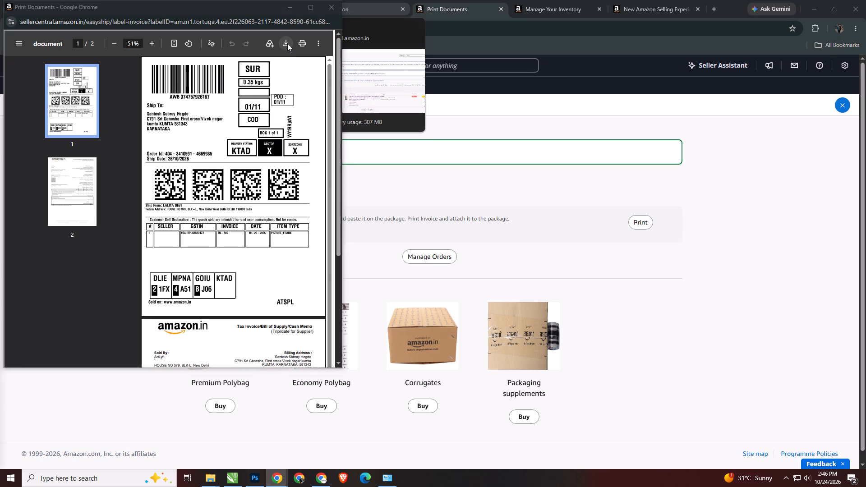
type("hanuman")
key("space")
key("ctrl+Home")
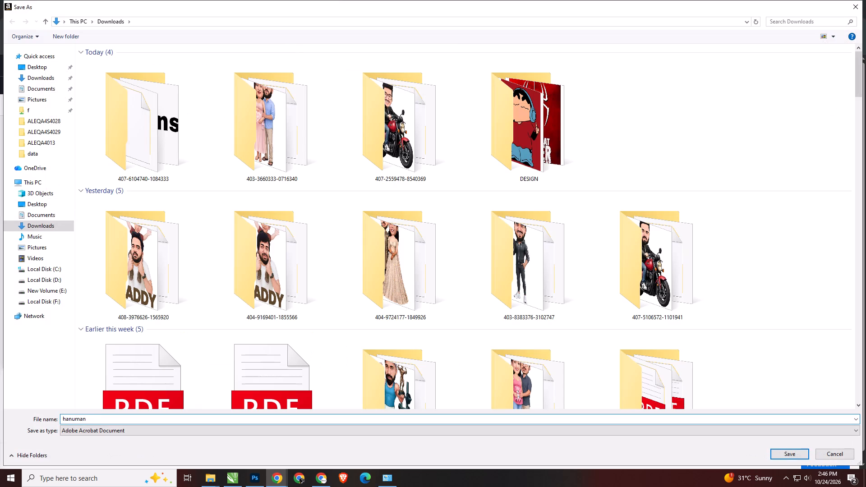
key("space")
key("Left")
type("3D")
key("Return")
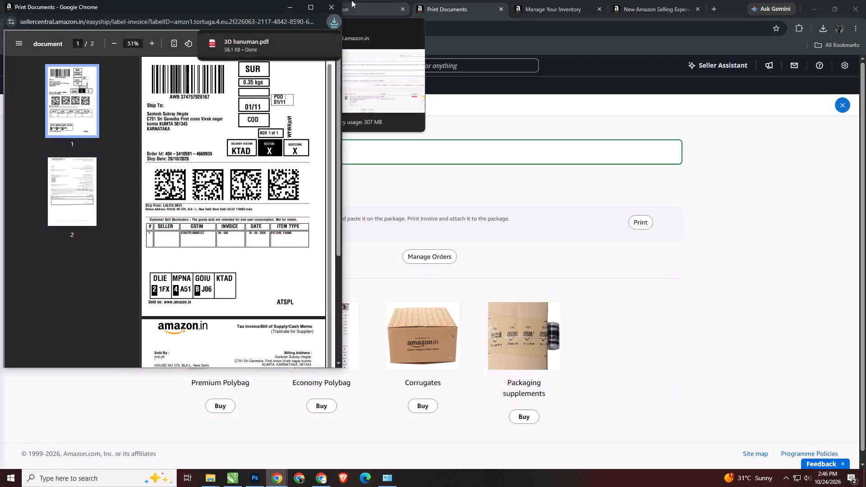
left_click(327, 8)
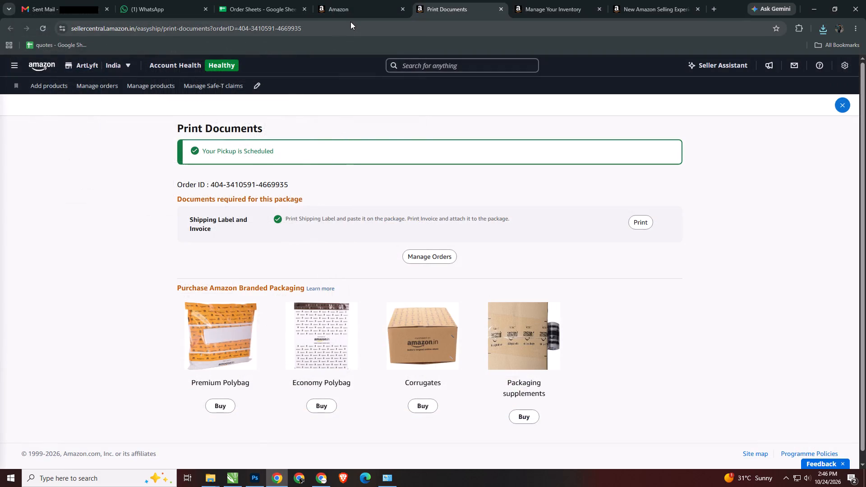
left_click(502, 9)
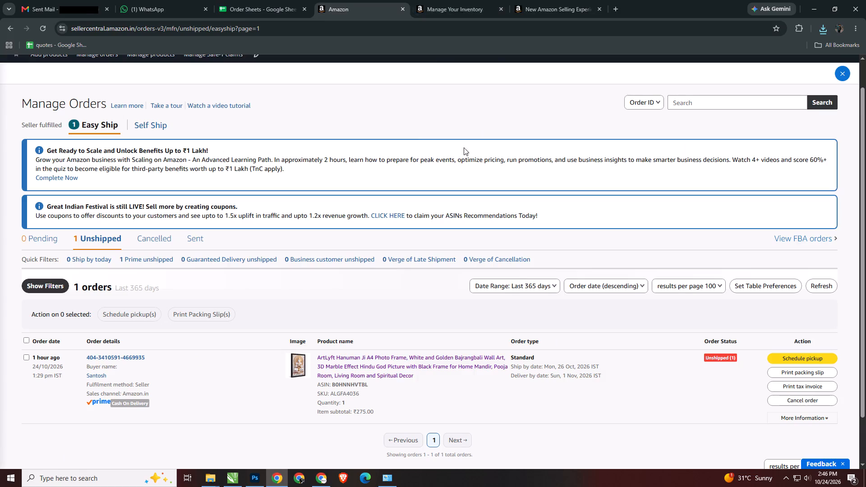
Refresh the unshipped orders and check the Sent orders that are waiting for pickup.
left_click(834, 281)
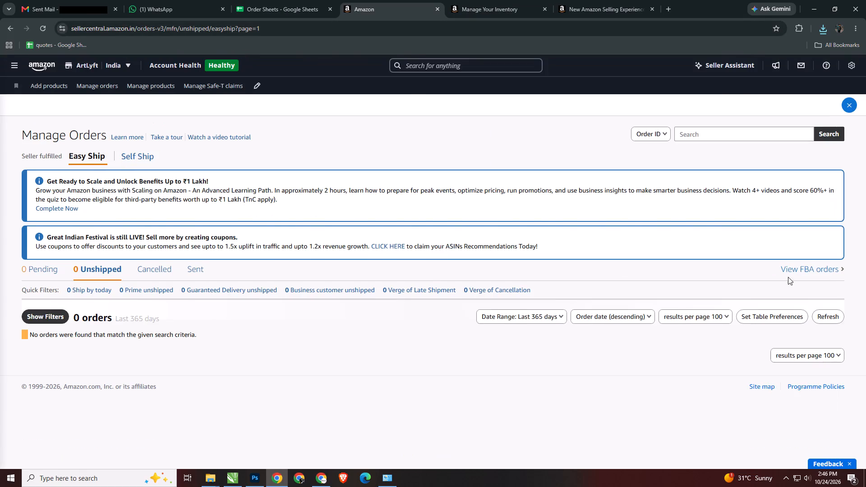
left_click(198, 268)
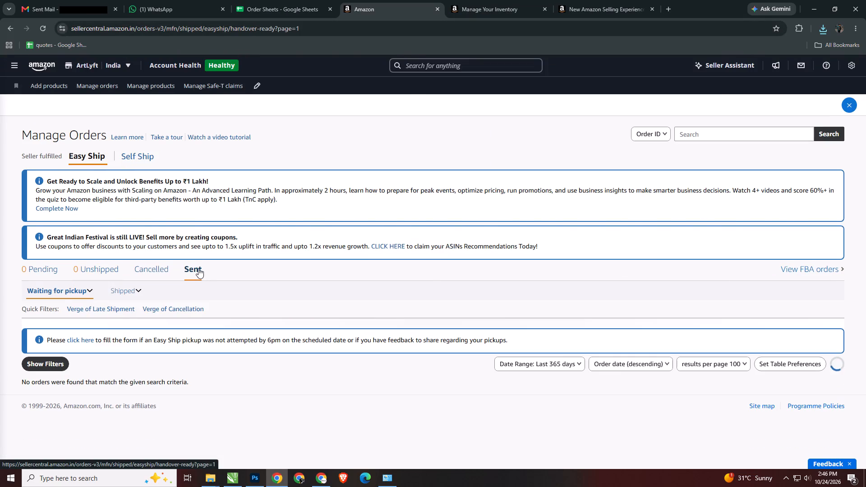
scroll(253, 299, "down", 4)
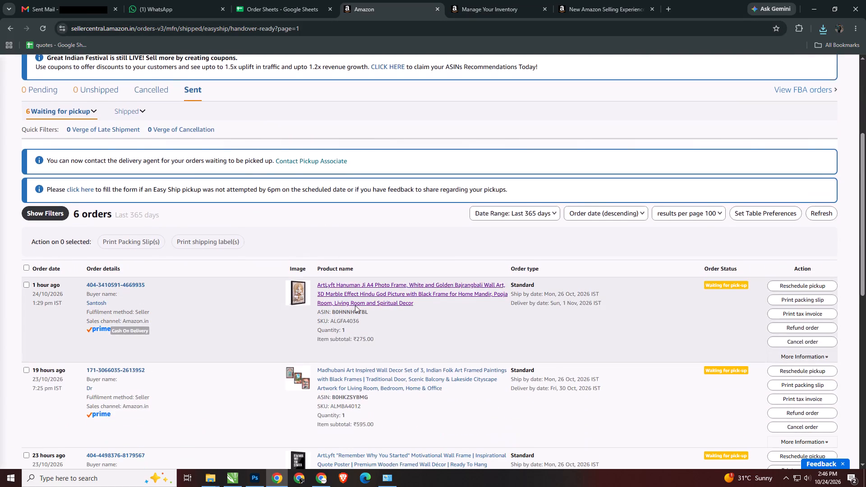
scroll(295, 180, "up", 4)
left_click(454, 0)
left_click(393, 0)
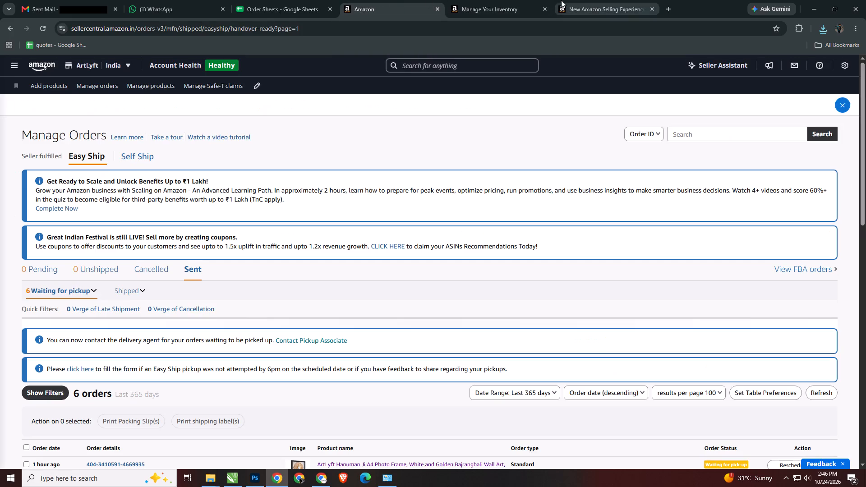
Start a new product listing with a blank form from the Manage Your Inventory page.
left_click(513, 2)
left_click(825, 150)
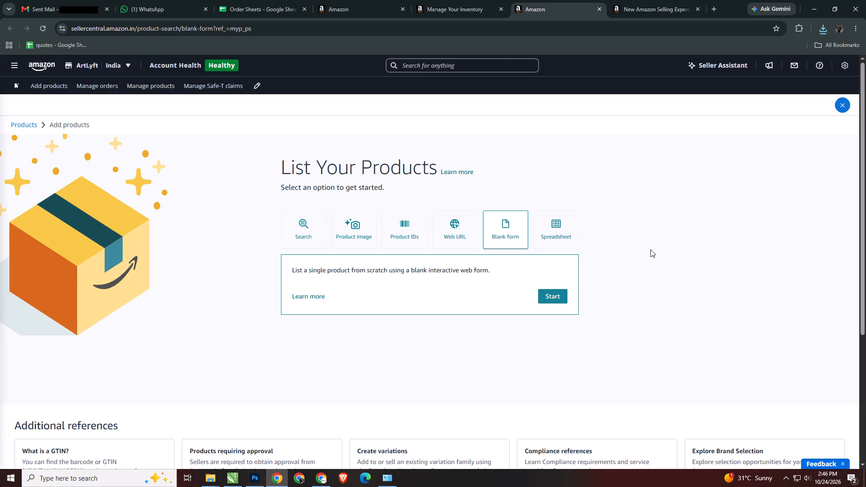
left_click(558, 297)
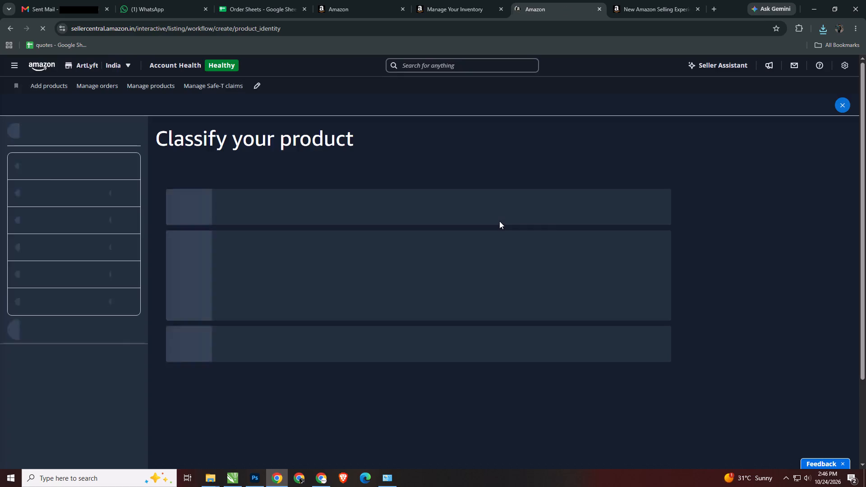
Paste the copied Artlyft Kids Motivational Photo Frame Set of 4 title as the item name, inserting "A4" before "Photo Frame".
left_click(429, 246)
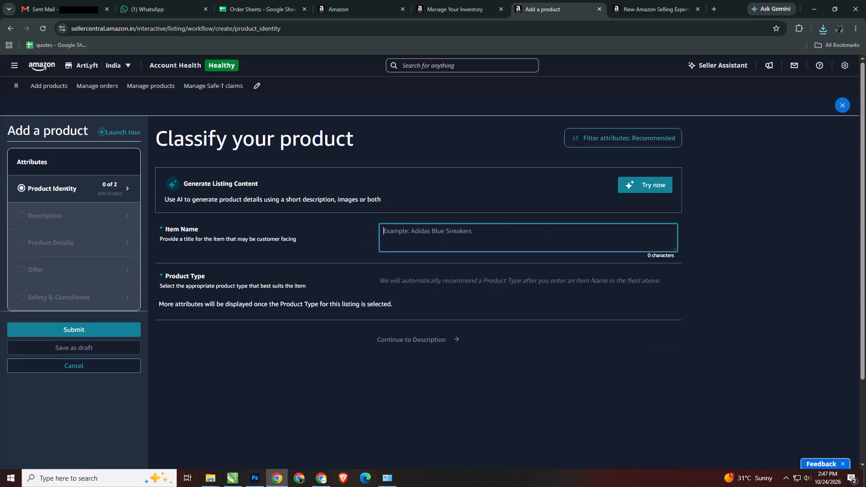
key("ctrl+v")
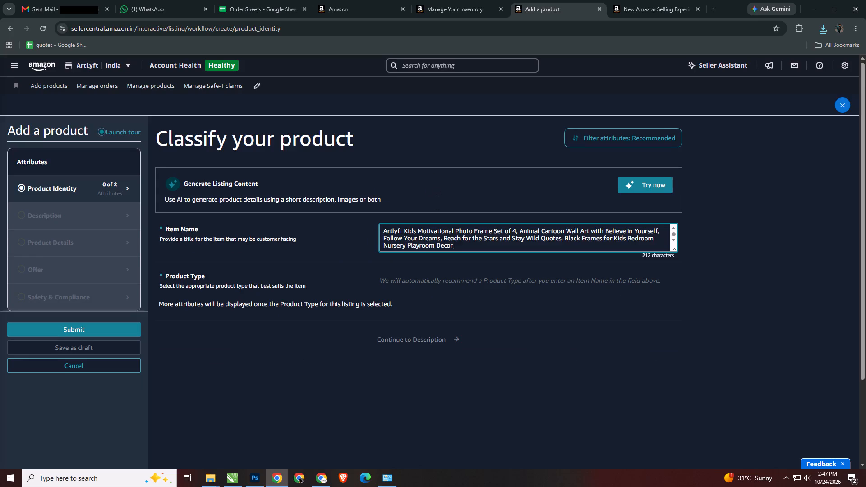
left_click(456, 230)
key("shift+a")
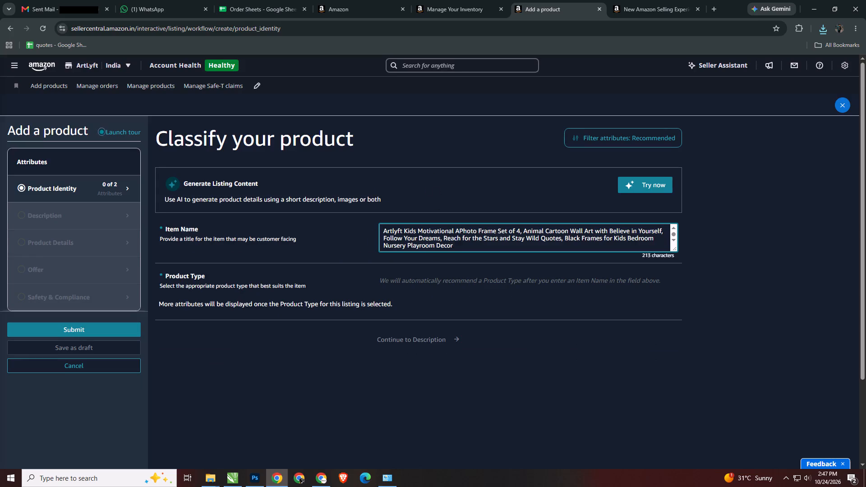
type("4")
key("space")
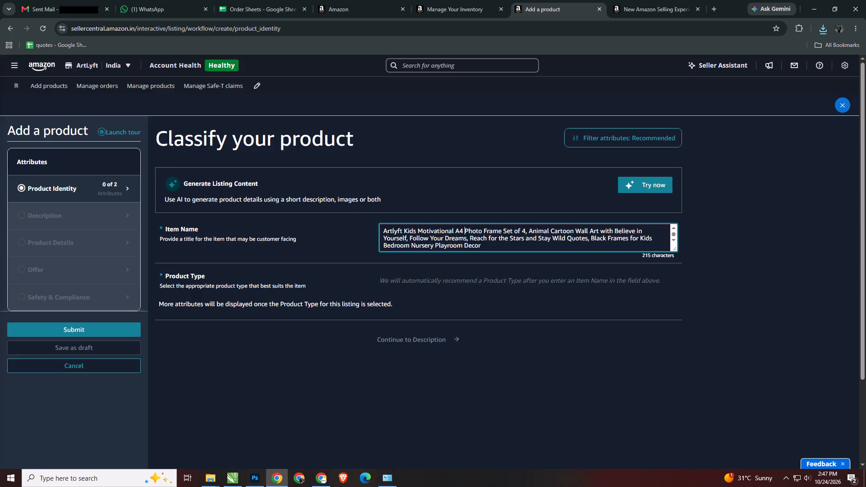
left_click(494, 244)
key("Return")
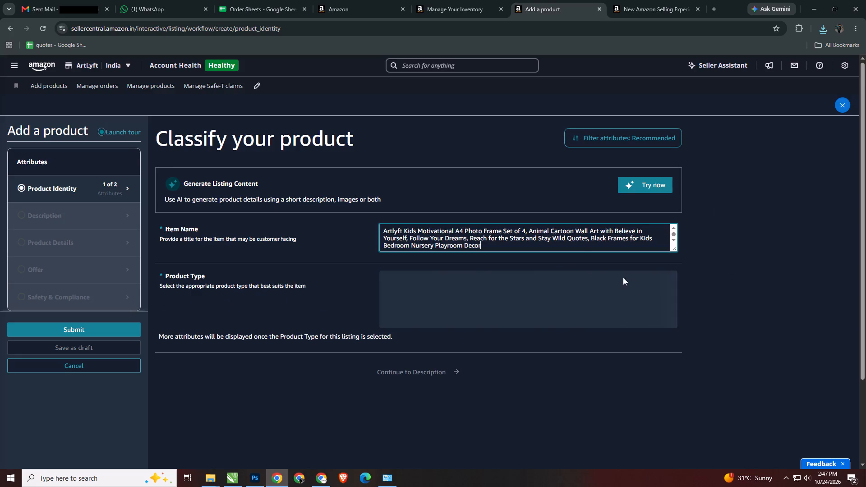
Set the product type to the favourite PICTURE FRAME under Wall & Tabletop Frames.
left_click(412, 319)
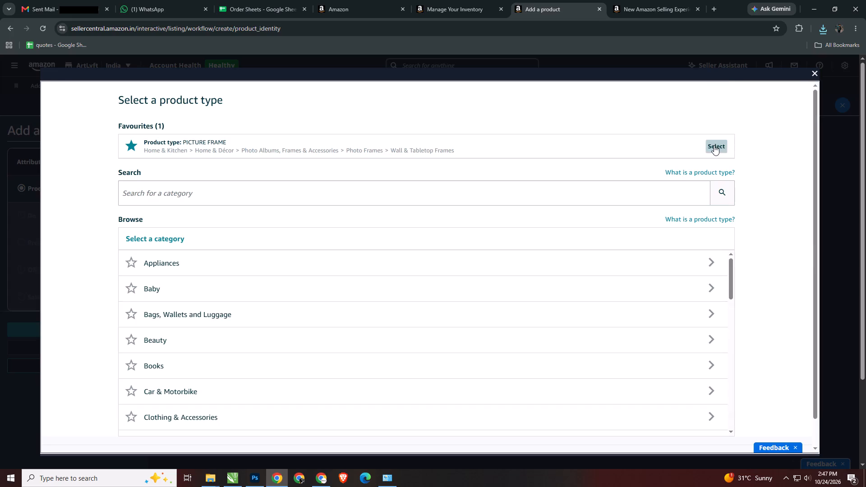
left_click(714, 145)
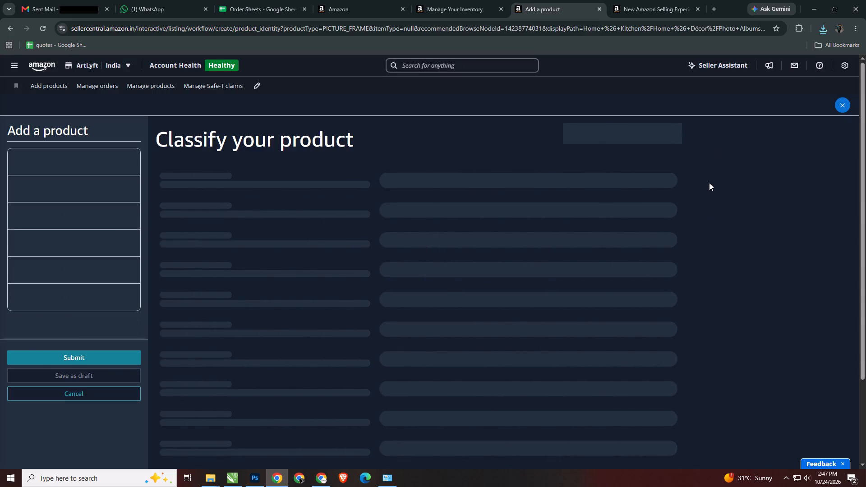
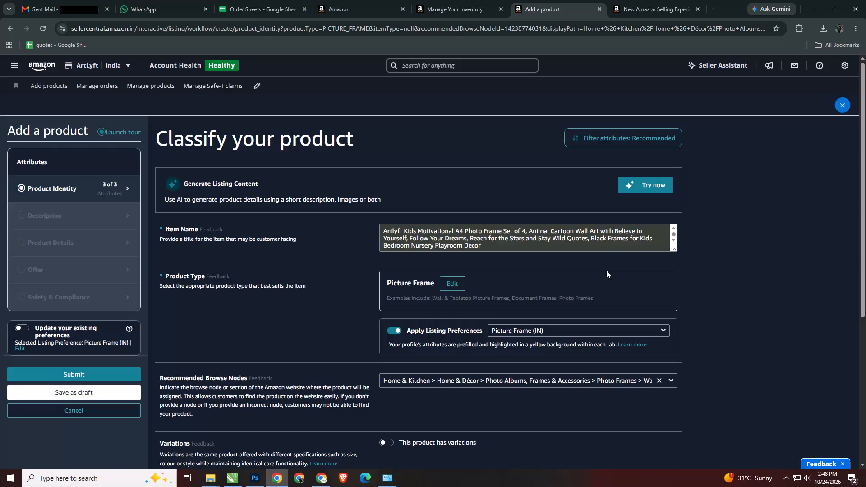
Mark the product as having no Product ID and continue to the Description section.
scroll(590, 270, "down", 6)
left_click(384, 380)
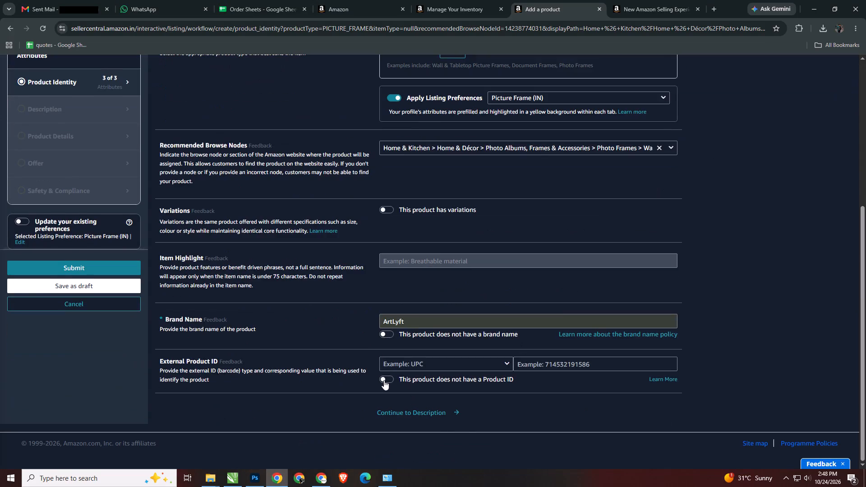
left_click(436, 418)
scroll(382, 351, "down", 4)
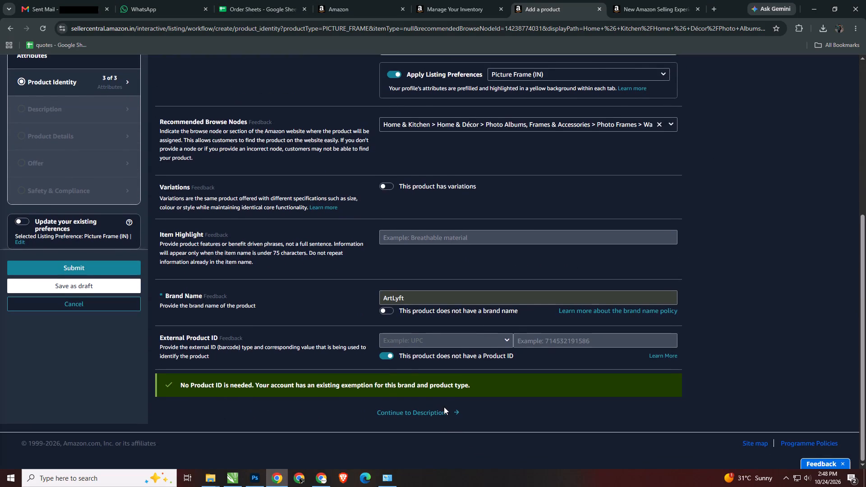
left_click(436, 414)
left_click(468, 192)
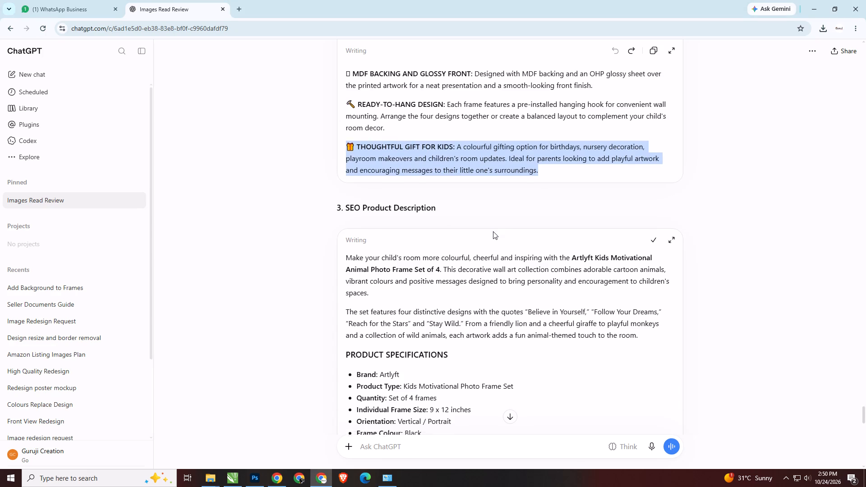
scroll(493, 231, "down", 3)
scroll(493, 231, "up", 5)
scroll(493, 231, "down", 11)
scroll(555, 238, "down", 4)
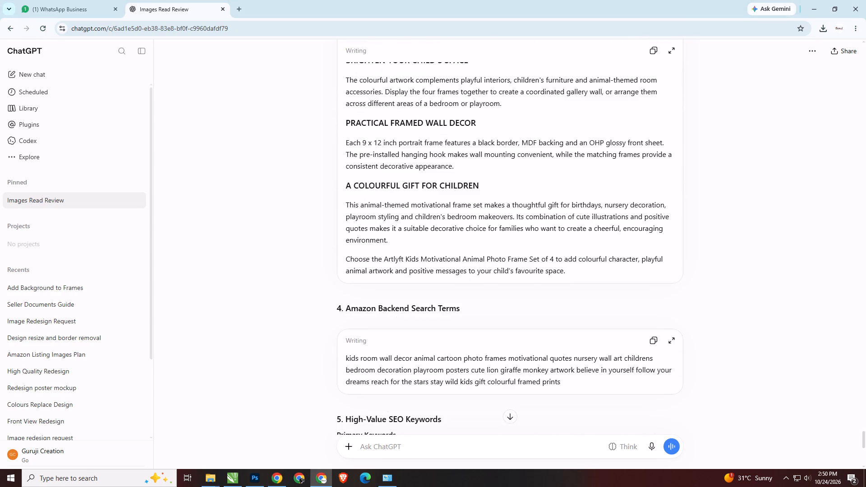
left_click(656, 339)
key("alt+Tab")
double_click(502, 242)
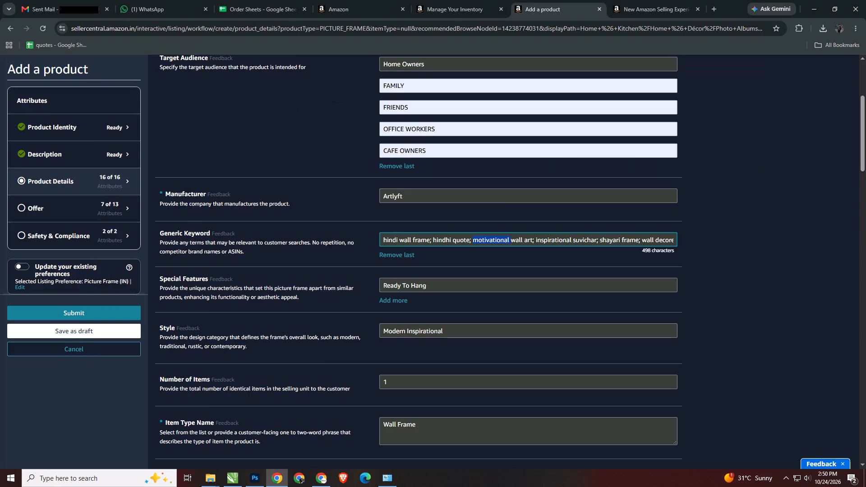
key("ctrl+a")
key("ctrl+v")
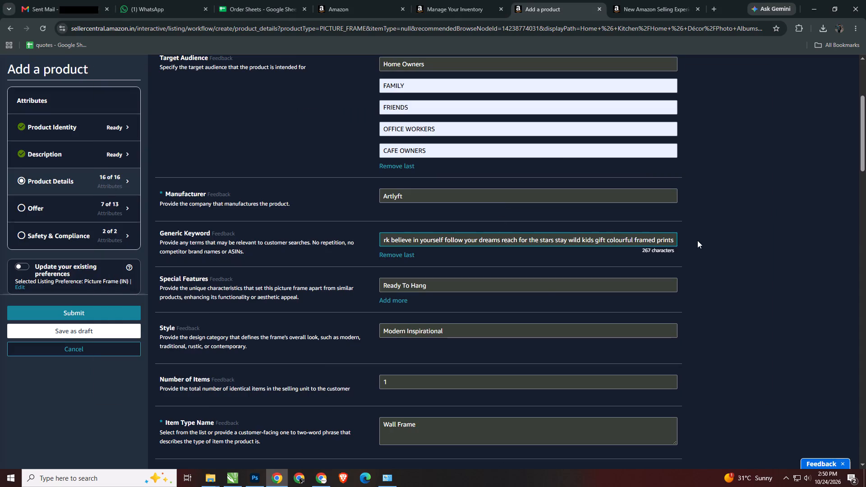
left_click(697, 240)
Add two more Special Features entries: Wall Mounting and MDF Back.
scroll(387, 274, "down", 2)
left_click(391, 211)
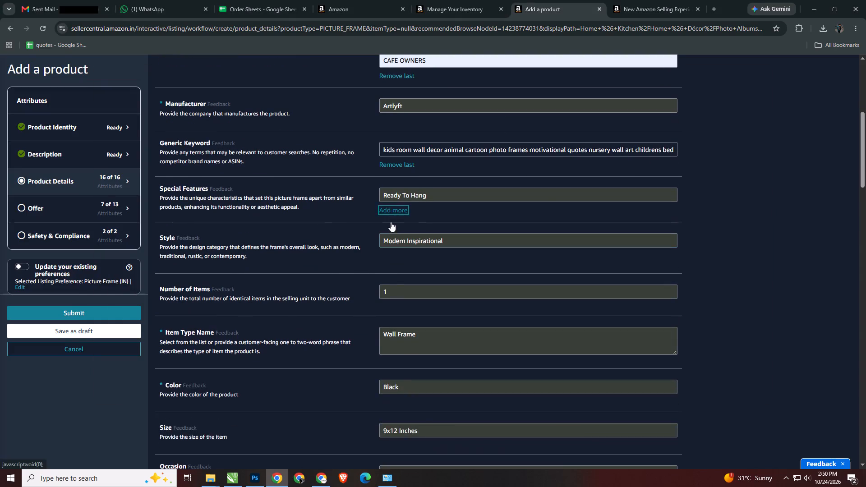
left_click(391, 230)
left_click(439, 218)
key("alt+Tab")
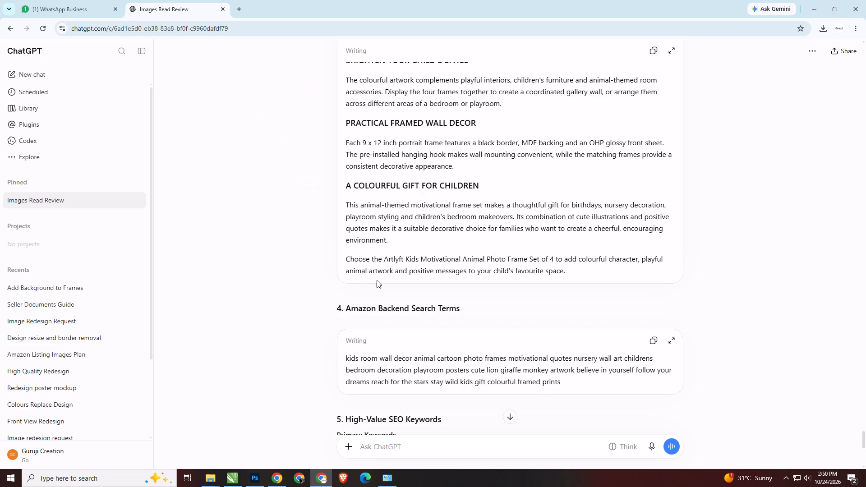
scroll(377, 284, "down", 6)
scroll(377, 229, "up", 1)
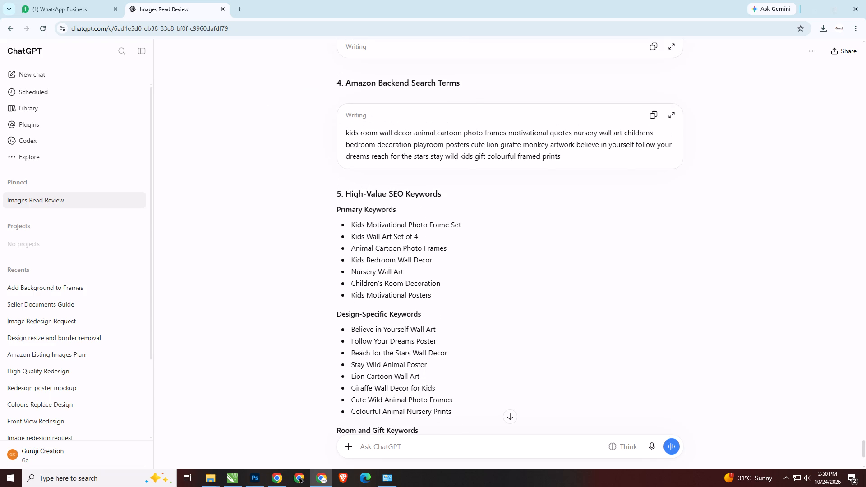
key("alt+Tab")
left_click(424, 218)
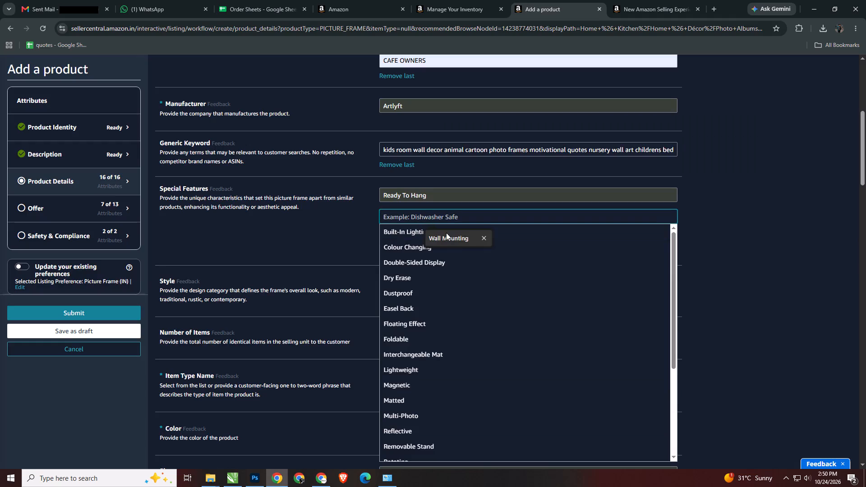
left_click(445, 238)
left_click(461, 234)
left_click(484, 241)
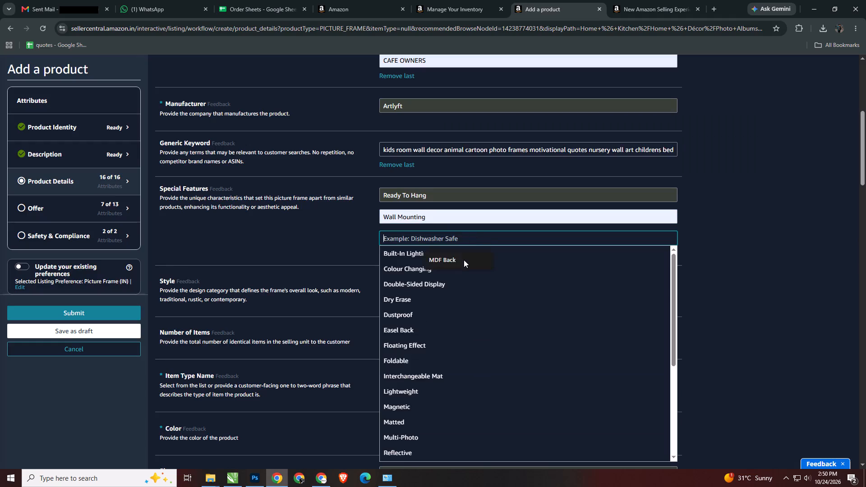
left_click(464, 260)
left_click(350, 241)
Add Housewarming as a second Occasion entry.
scroll(350, 242, "down", 3)
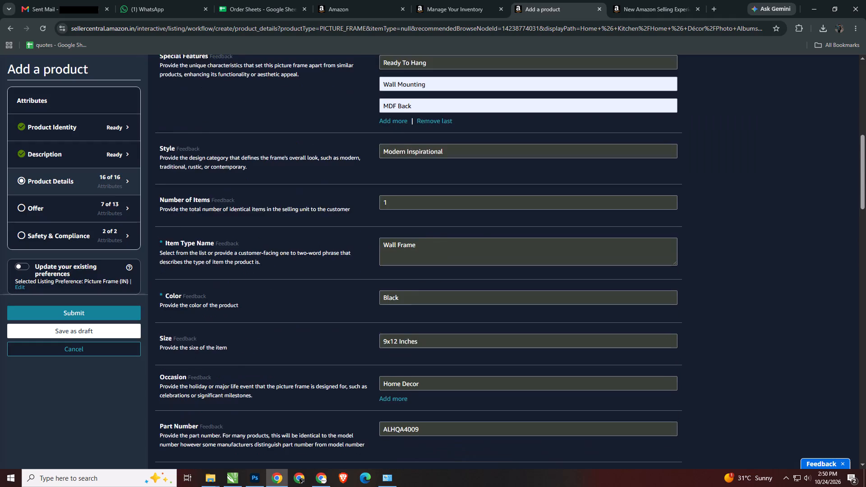
scroll(427, 235, "down", 4)
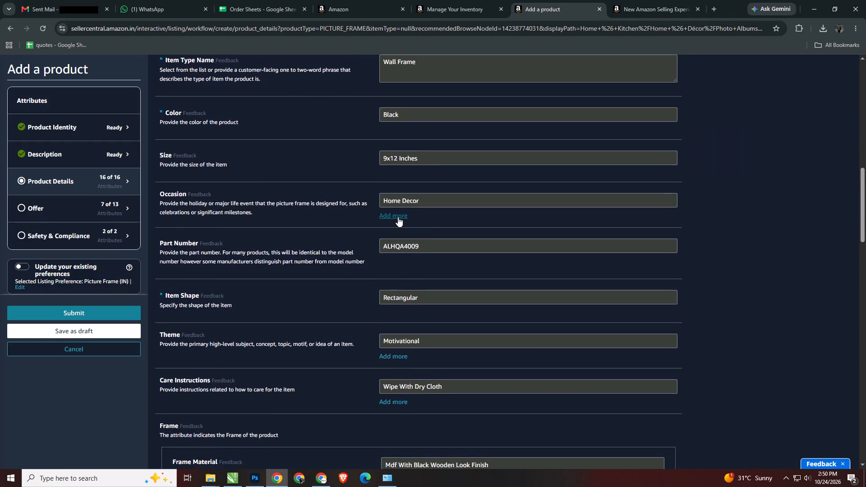
left_click(398, 217)
left_click(424, 223)
left_click(470, 248)
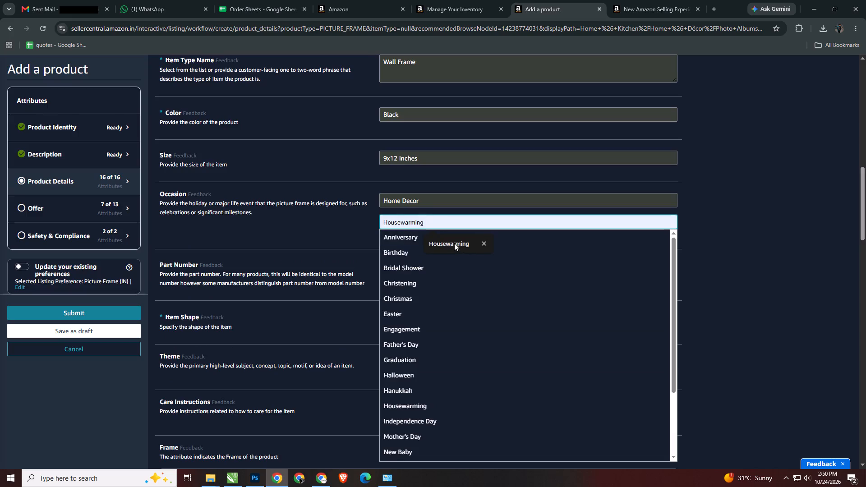
left_click(454, 243)
left_click(449, 247)
left_click(350, 225)
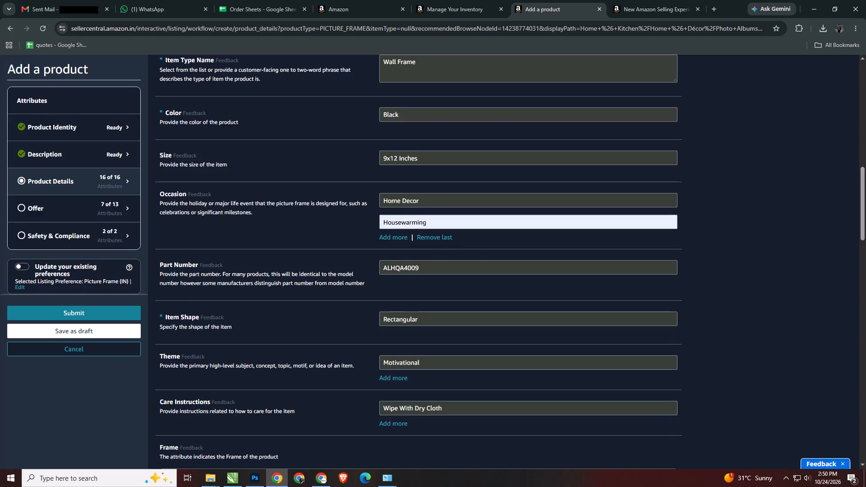
Replace the Part Number with ALEQA4S4028, copied from the product's image folder name in File Explorer.
left_click(445, 269)
key("alt+Tab")
key("alt+Tab")
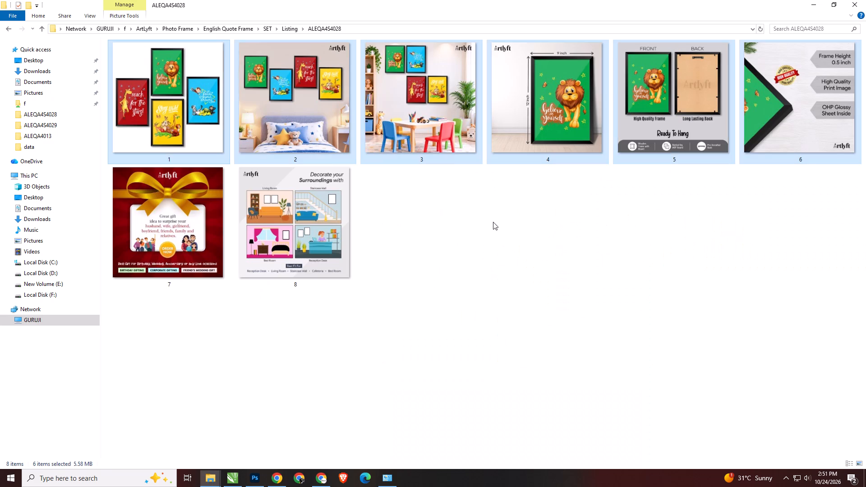
left_click(493, 222)
key("BackSpace")
key("F2")
key("ctrl+c")
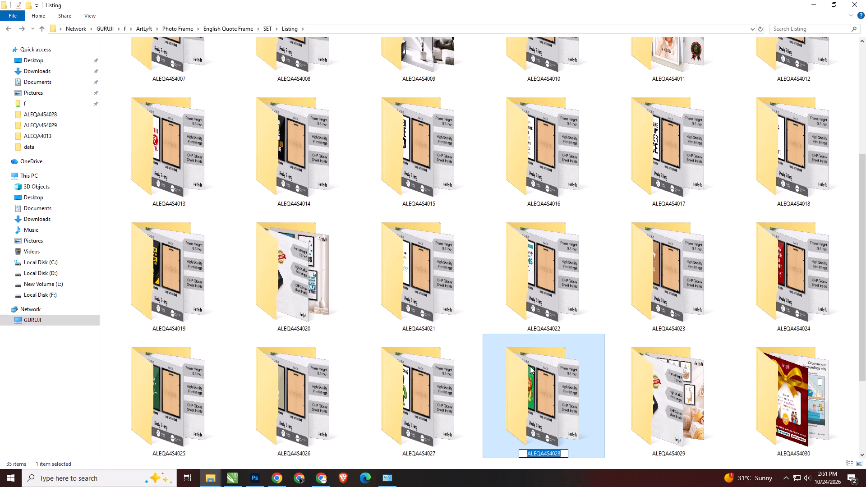
key("alt+Tab")
left_click(432, 269)
key("ctrl+a")
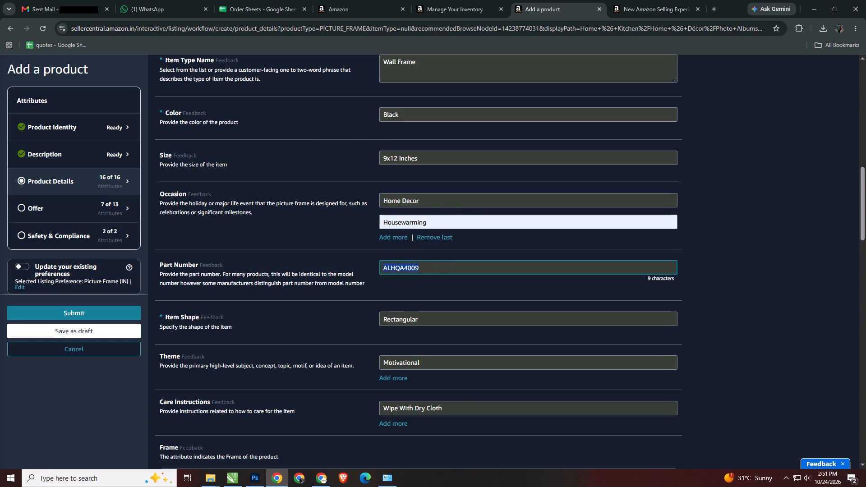
key("ctrl+v")
Set the Unit Count Type to count.
scroll(429, 311, "down", 3)
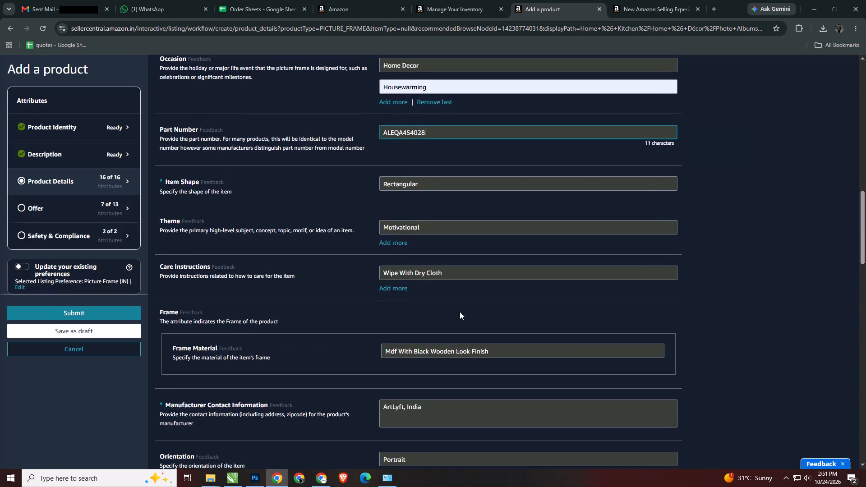
left_click(460, 312)
scroll(460, 312, "down", 5)
scroll(403, 290, "down", 3)
left_click(419, 379)
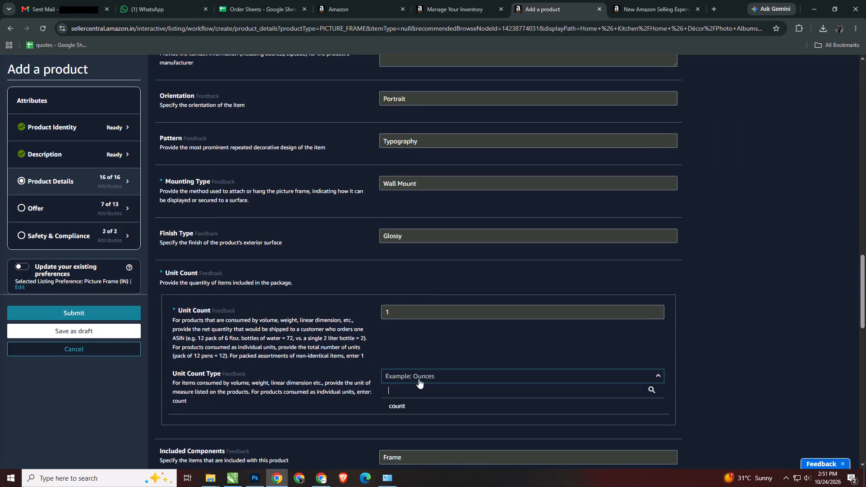
left_click(435, 403)
scroll(452, 350, "down", 5)
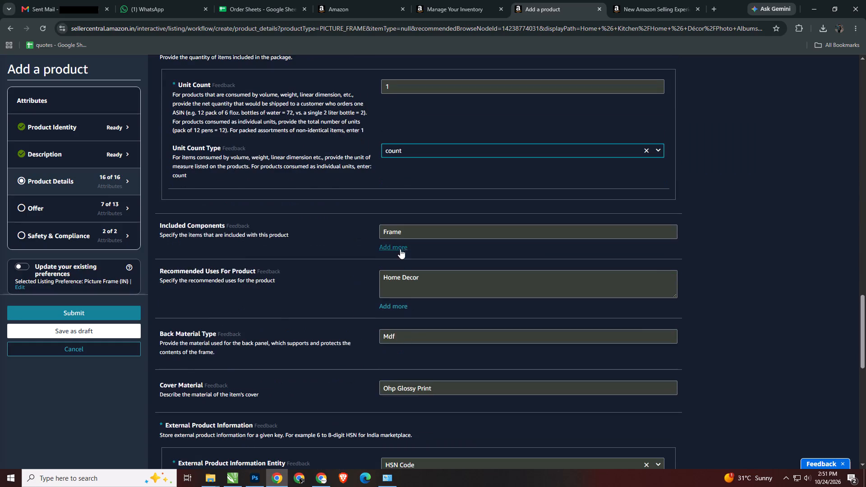
Add Wall Mount and MDF Back as two more Included Components entries.
left_click(400, 248)
left_click(390, 267)
left_click(438, 254)
left_click(446, 273)
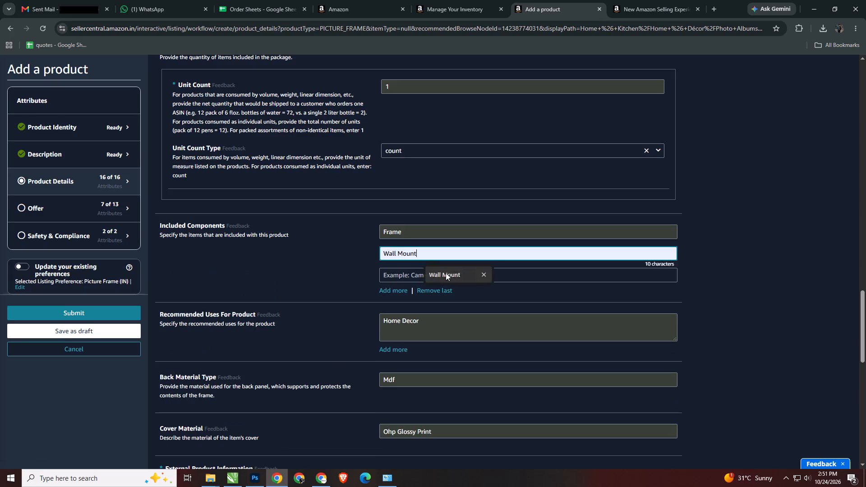
left_click(464, 276)
left_click(456, 291)
left_click(359, 280)
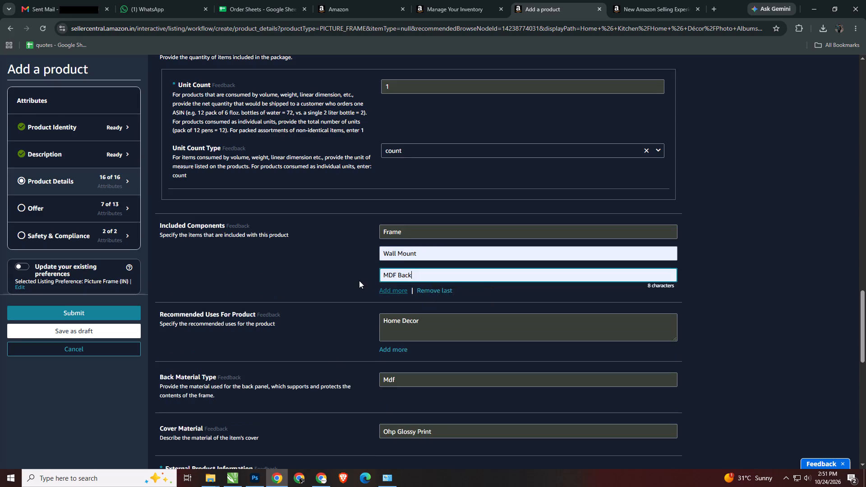
Continue to the Offer section and enter ALEQA4S4028 as the SKU.
scroll(363, 288, "down", 4)
scroll(480, 257, "down", 3)
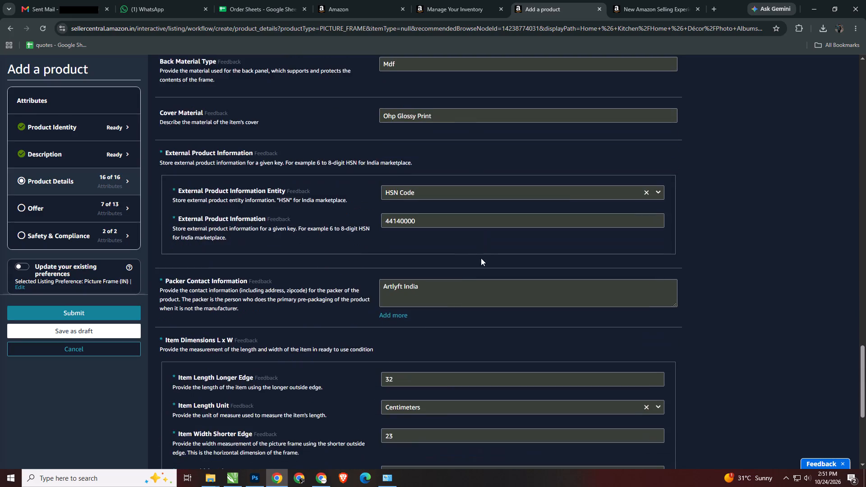
scroll(456, 257, "down", 12)
left_click(429, 413)
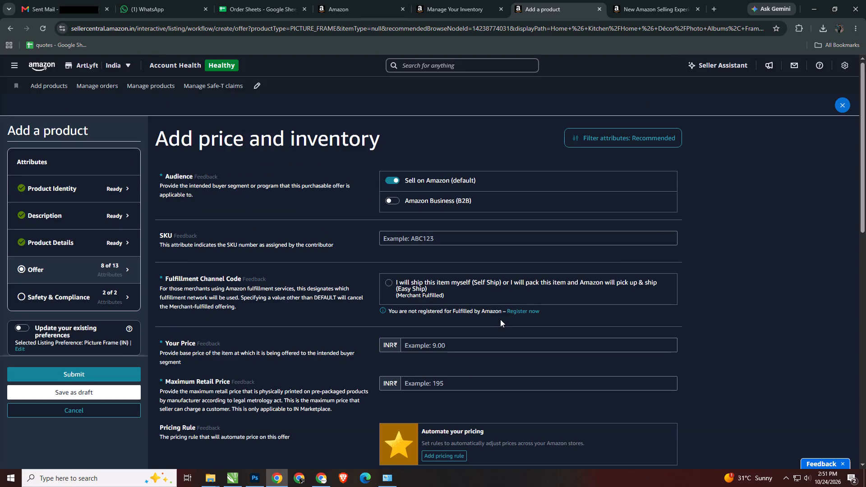
left_click(443, 239)
key("ctrl+v")
Choose the merchant-fulfilled shipping option and set the available quantity to 2000.
left_click(384, 280)
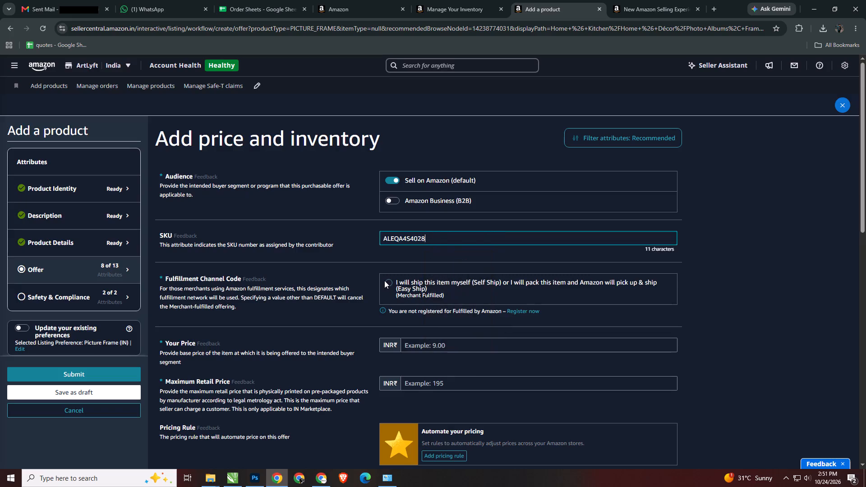
left_click(388, 283)
left_click(433, 331)
type("2000")
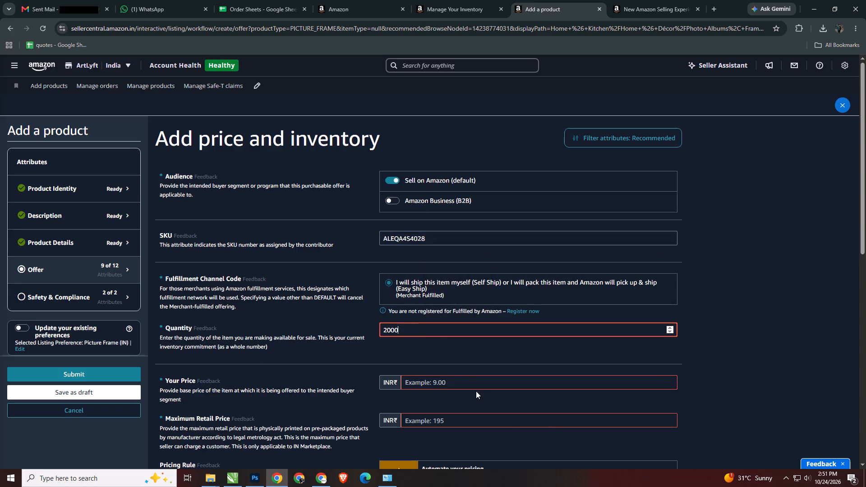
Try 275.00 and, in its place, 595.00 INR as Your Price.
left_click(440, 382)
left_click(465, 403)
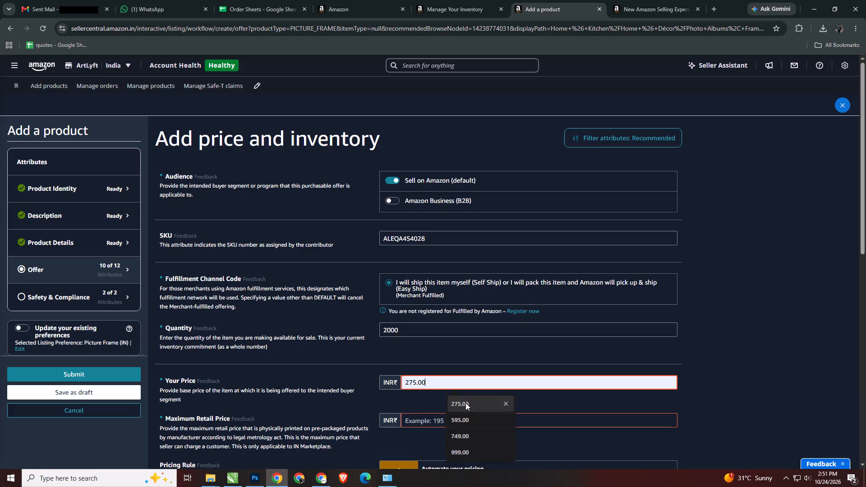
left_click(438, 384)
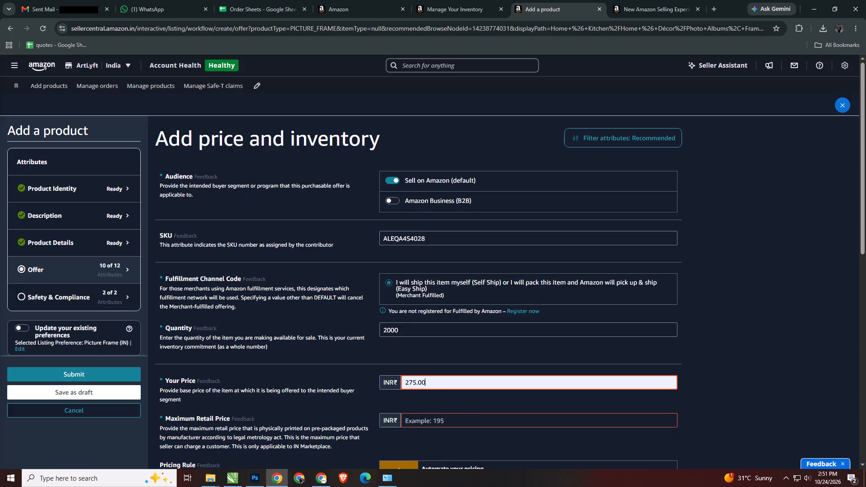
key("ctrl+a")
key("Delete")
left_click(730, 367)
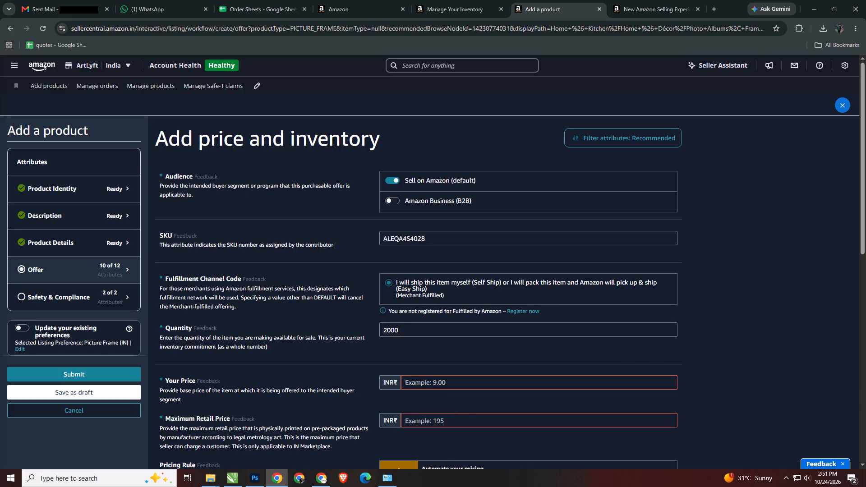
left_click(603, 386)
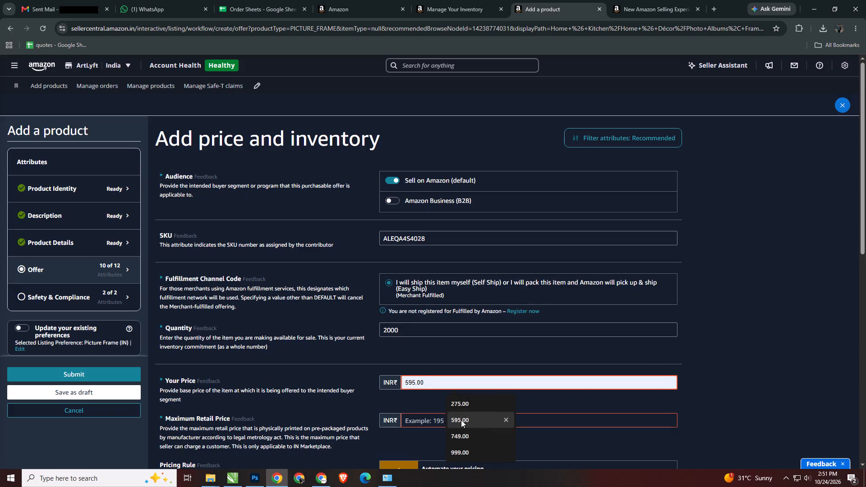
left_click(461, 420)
Look through the existing inventory listings to compare the prices of similar photo frame sets.
left_click(462, 0)
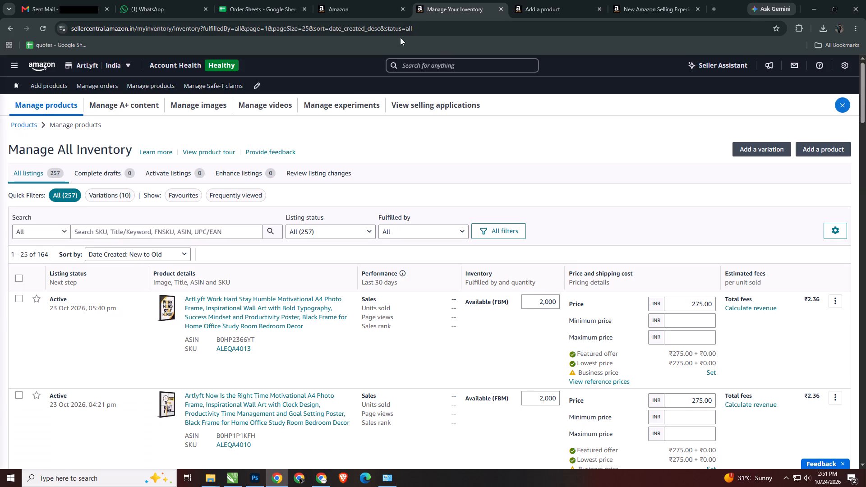
scroll(491, 191, "down", 5)
scroll(337, 228, "down", 3)
scroll(434, 193, "down", 6)
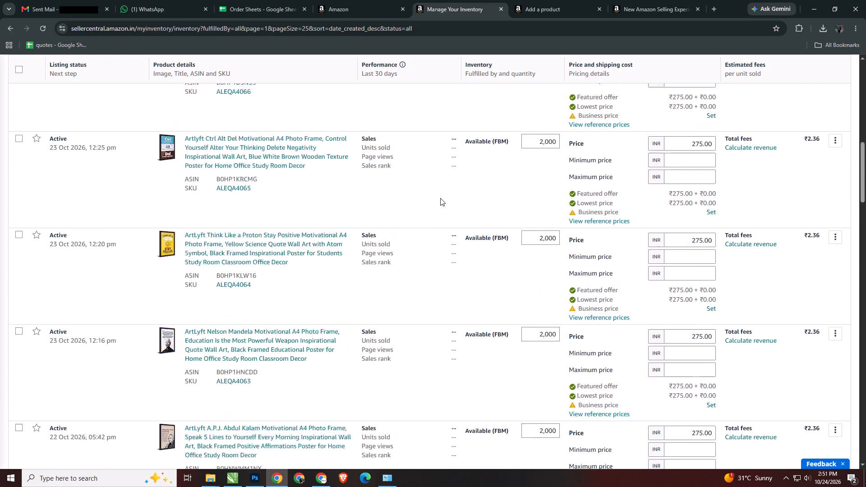
scroll(440, 198, "down", 17)
scroll(448, 197, "down", 6)
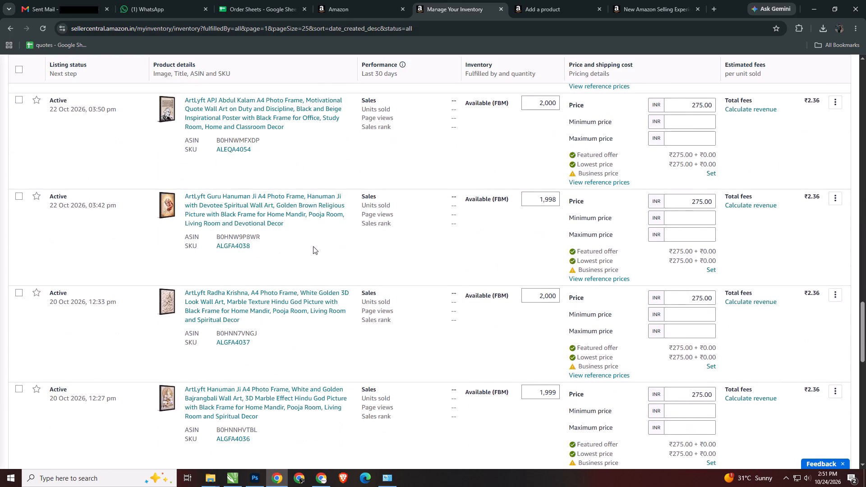
scroll(308, 248, "down", 11)
scroll(282, 236, "up", 5)
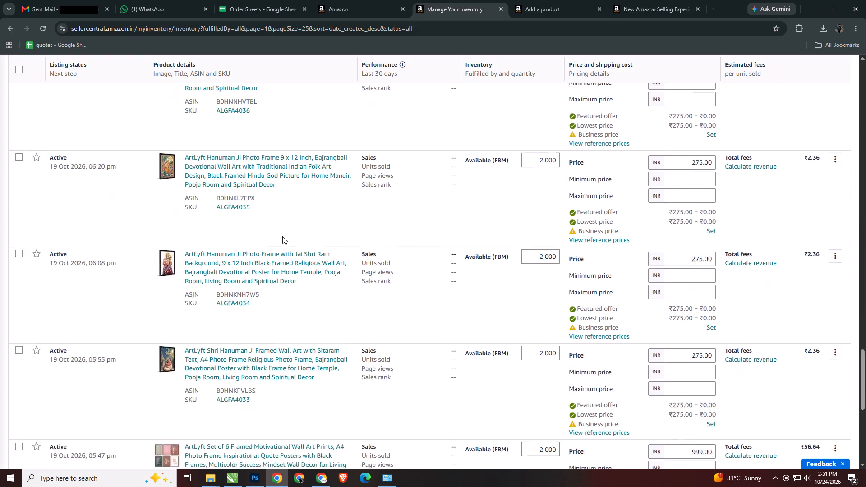
scroll(282, 236, "down", 17)
scroll(322, 273, "up", 10)
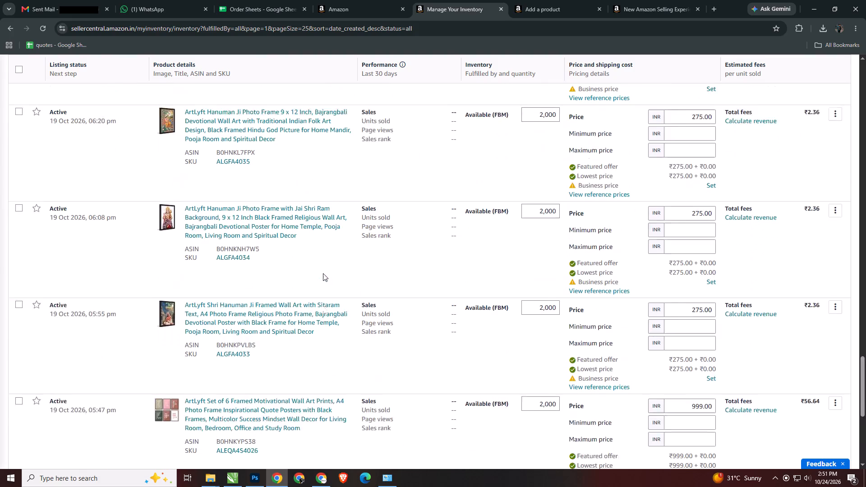
scroll(323, 273, "up", 6)
scroll(323, 273, "down", 16)
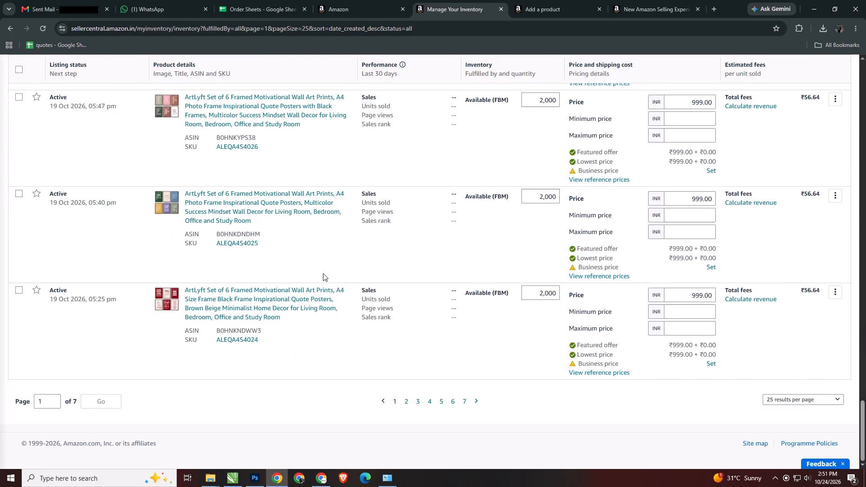
scroll(323, 273, "down", 6)
Show 100 results per page in the inventory and check the price of the similar kids photo frame set of 4.
left_click(776, 399)
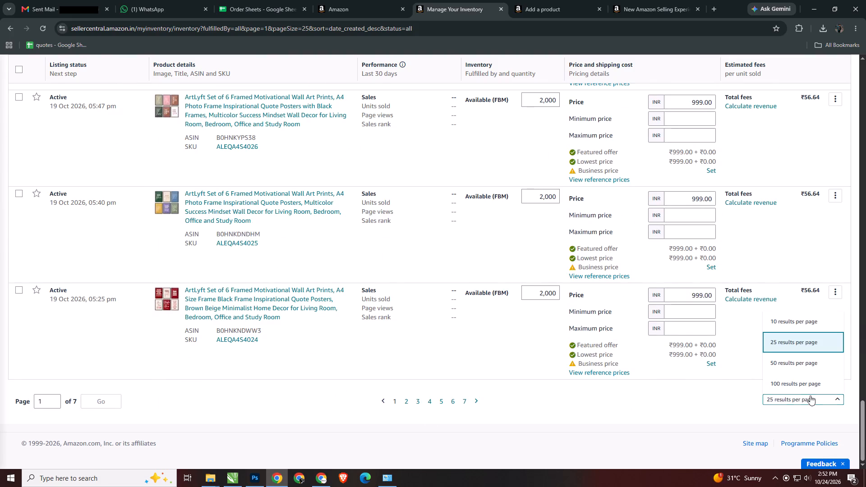
left_click(783, 382)
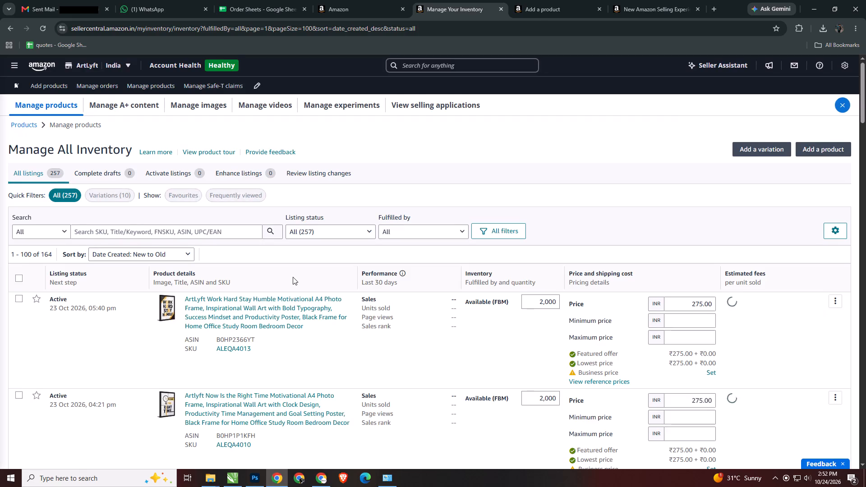
scroll(302, 277, "down", 17)
scroll(308, 277, "up", 15)
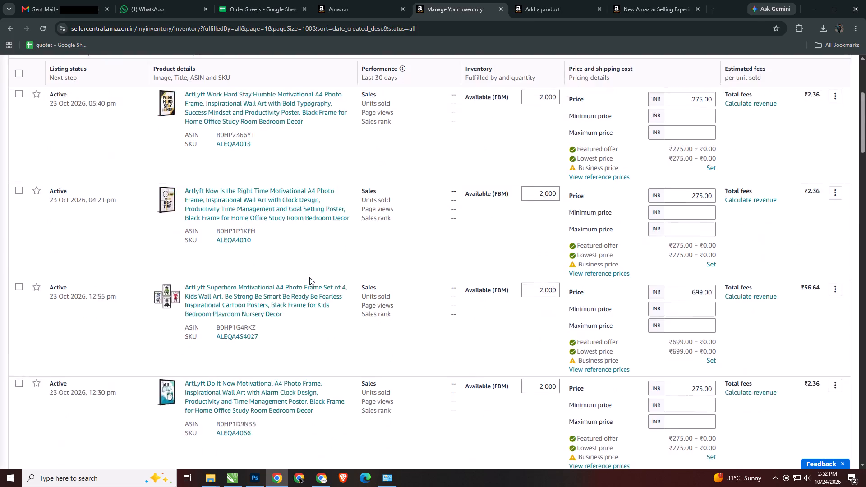
scroll(309, 277, "up", 6)
scroll(309, 277, "down", 9)
scroll(310, 277, "up", 4)
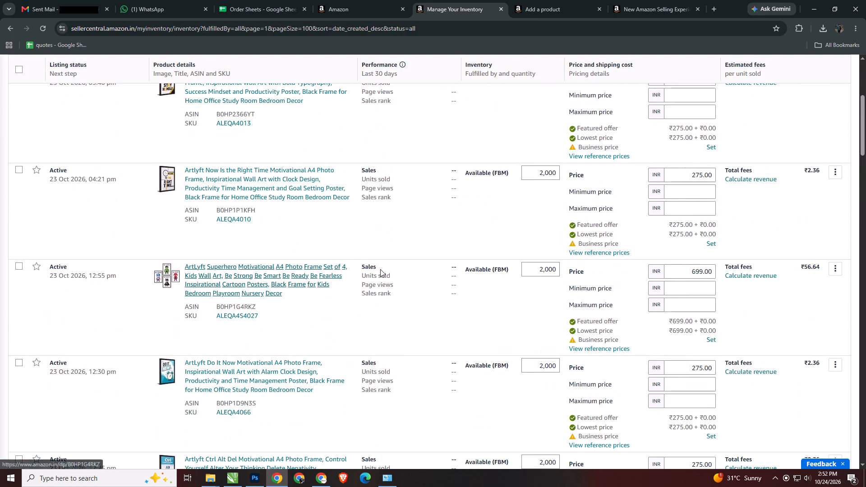
scroll(329, 313, "up", 14)
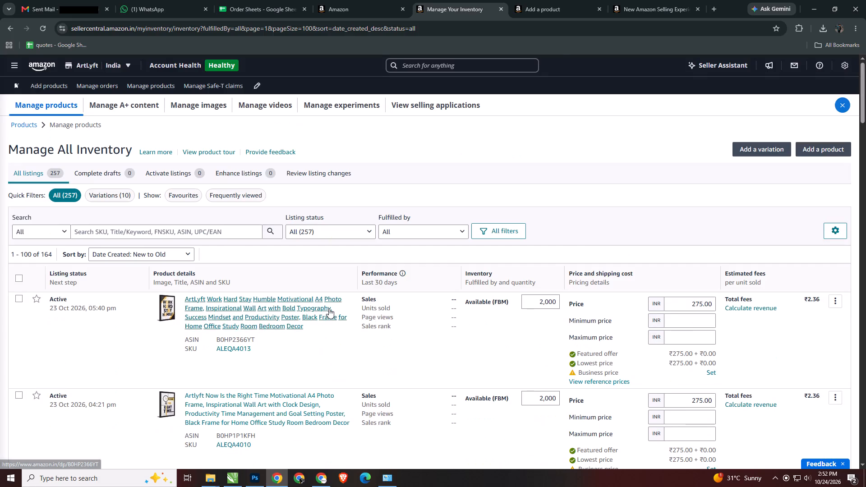
scroll(329, 308, "up", 5)
Return to the product being added and set Your Price to INR 699.
left_click(575, 0)
scroll(480, 294, "down", 2)
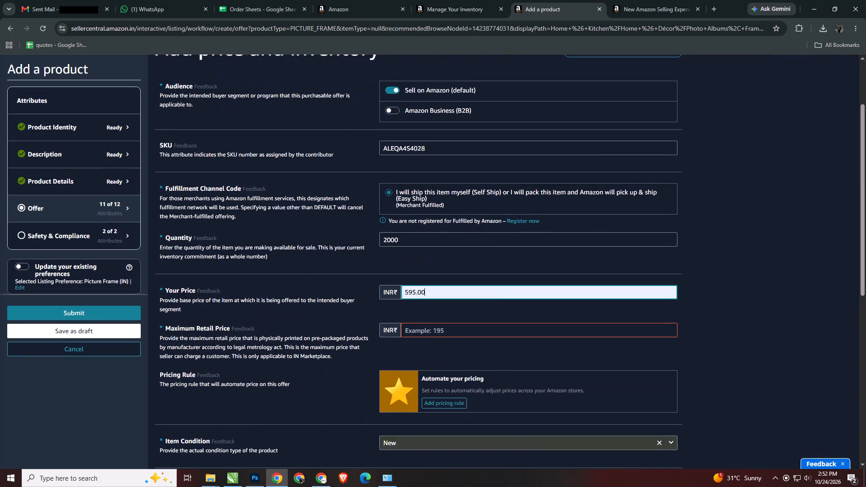
left_click(444, 291)
key("ctrl+a")
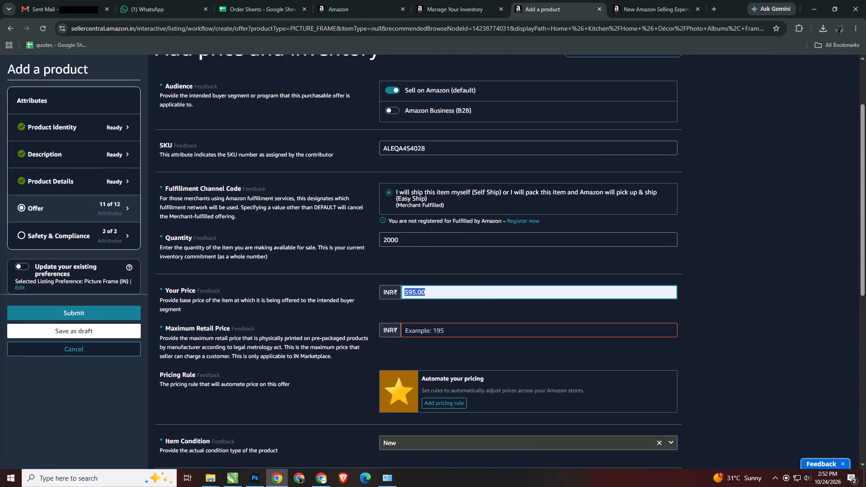
key("Delete")
left_click(446, 291)
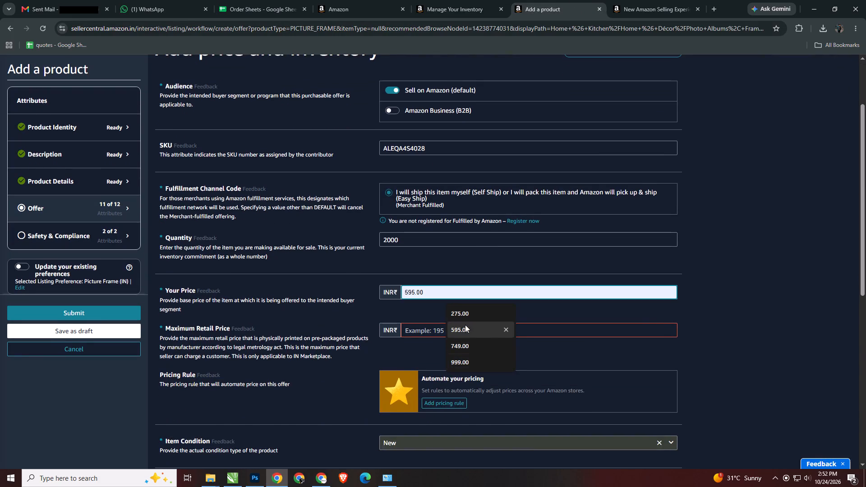
left_click(437, 293)
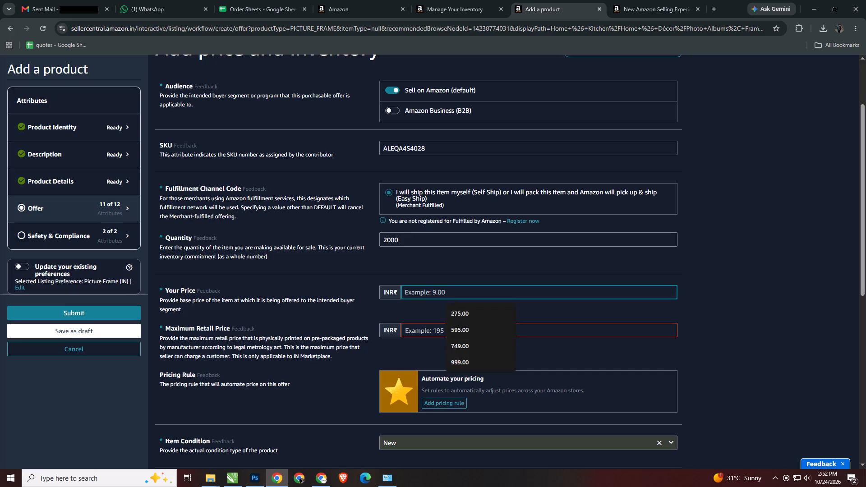
key("6")
type("99")
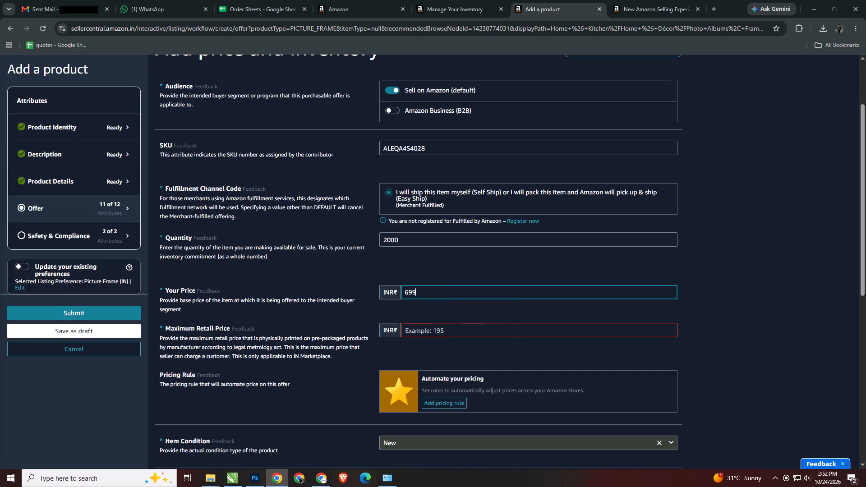
Set the Maximum Retail Price to INR 1,399.00.
left_click(458, 332)
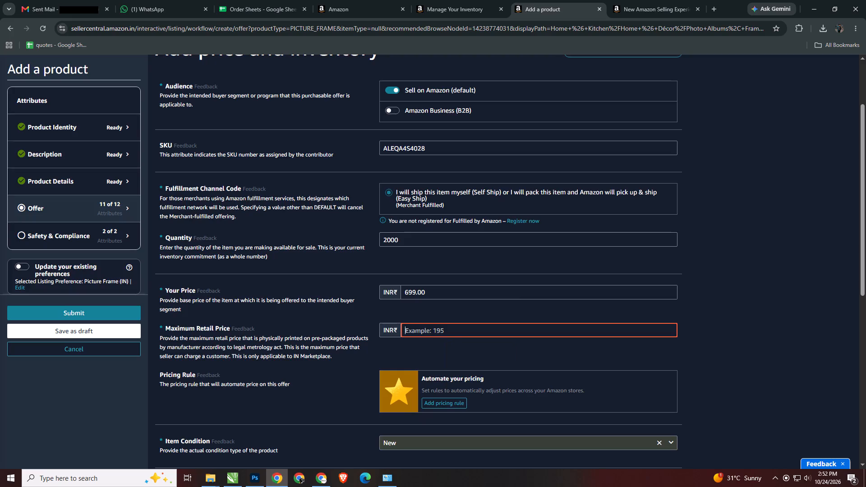
left_click(457, 349)
left_click(738, 305)
Submit the completed listing and go to the inventory from the submission confirmation.
scroll(541, 309, "down", 5)
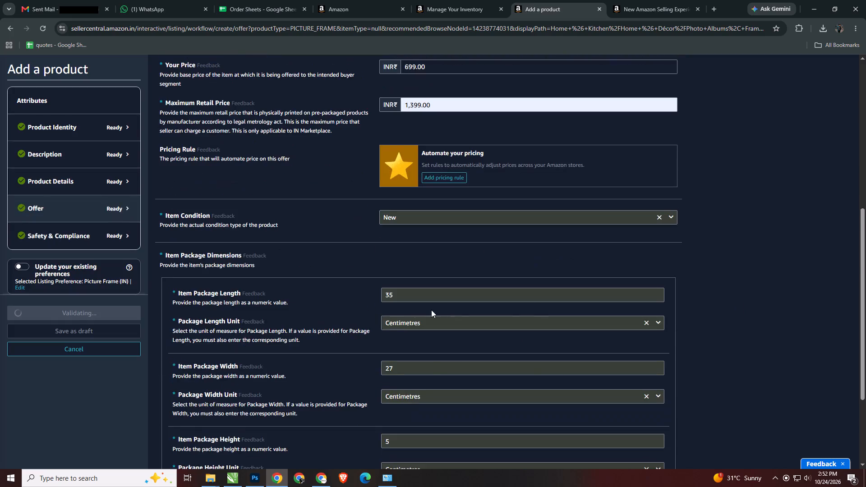
scroll(411, 310, "down", 5)
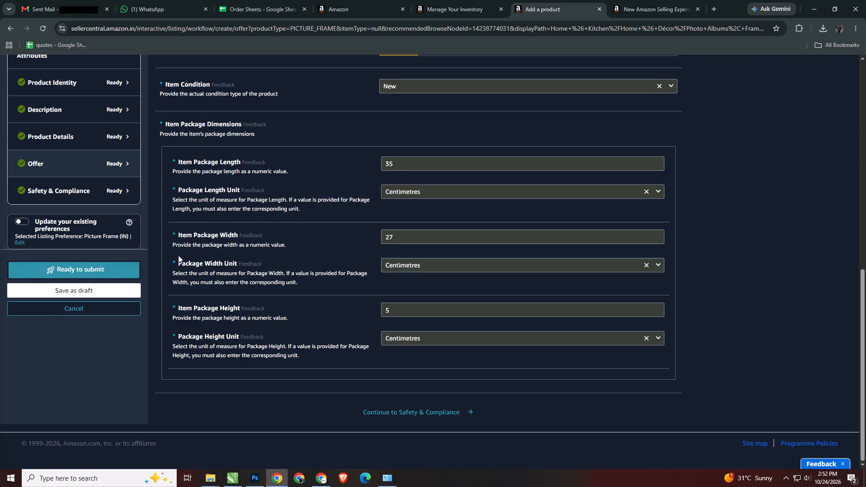
left_click(67, 263)
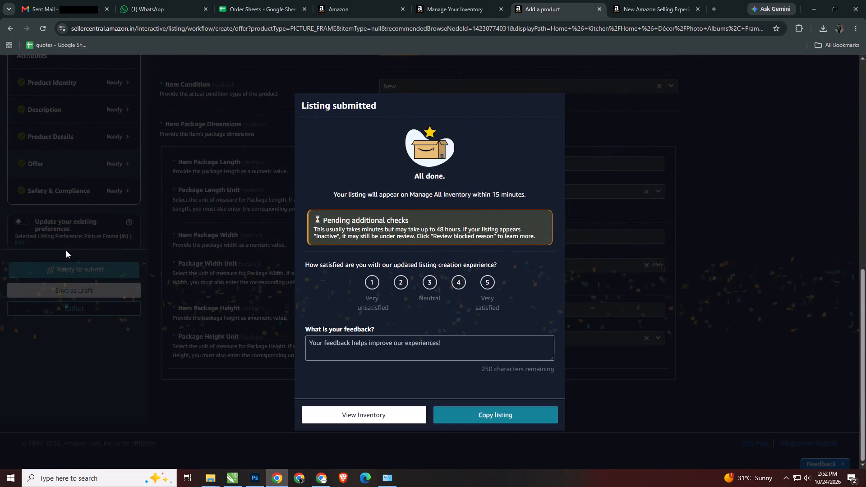
left_click(358, 418)
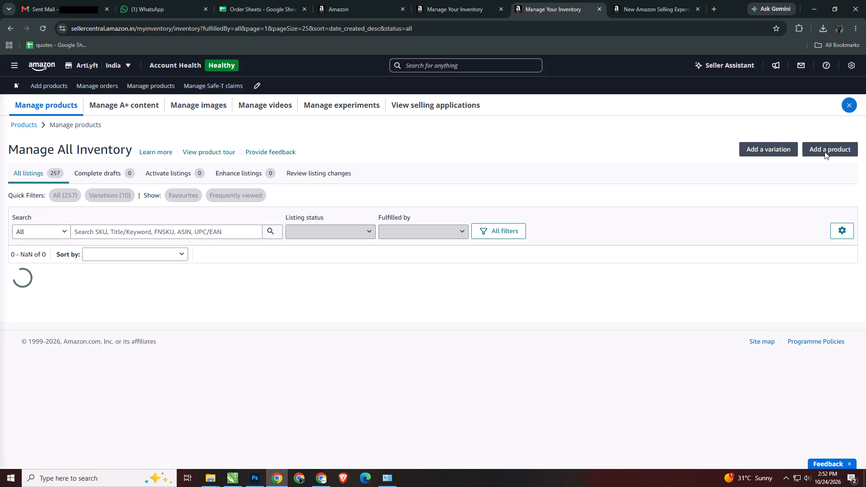
Switch to the Listing folder in File Explorer and open the ALEQA4S4029 folder.
key("alt+Tab")
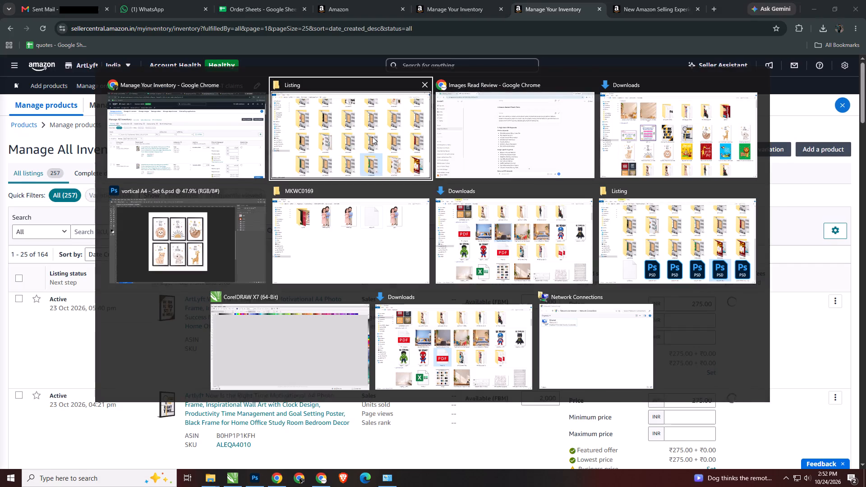
left_click(372, 137, "alt")
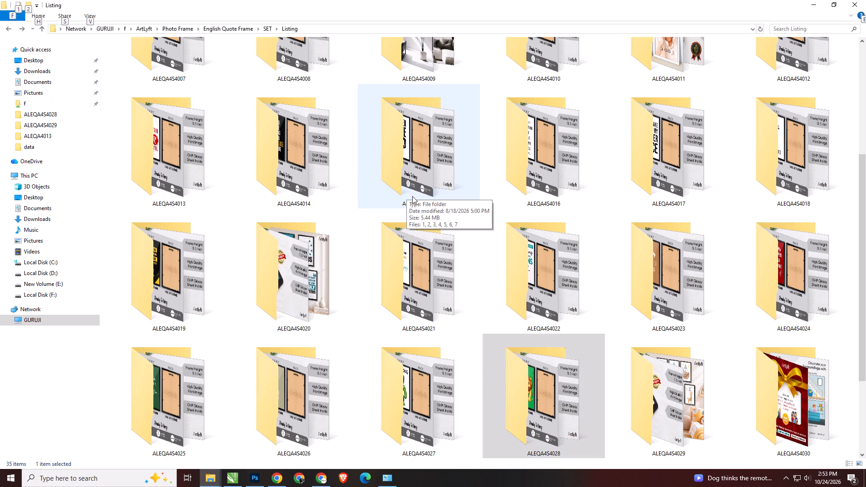
left_click(689, 394)
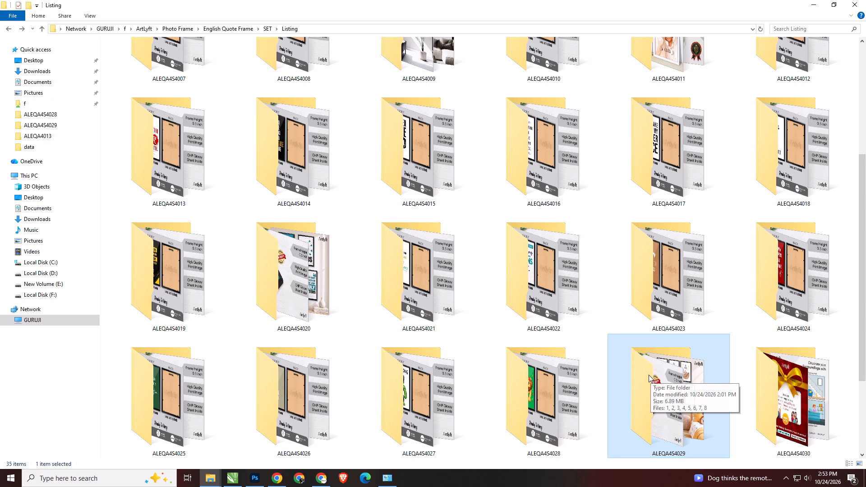
double_click(657, 380)
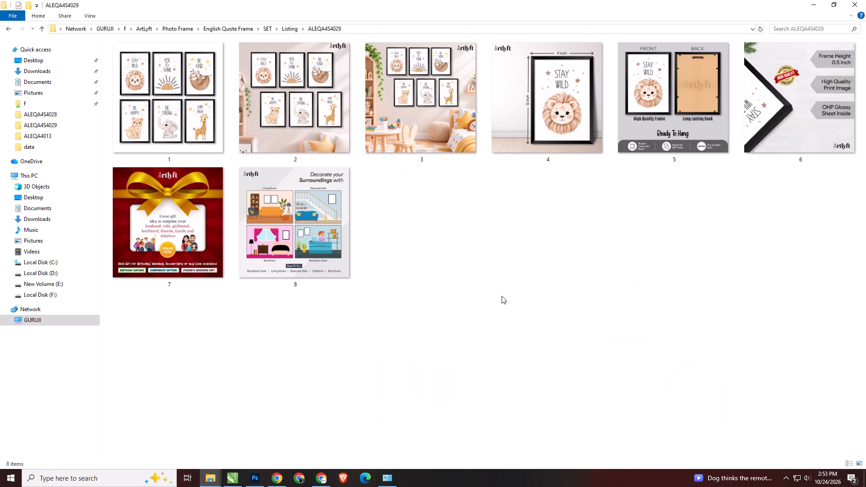
left_click(502, 296)
left_click(215, 120)
left_click(784, 119, "shift")
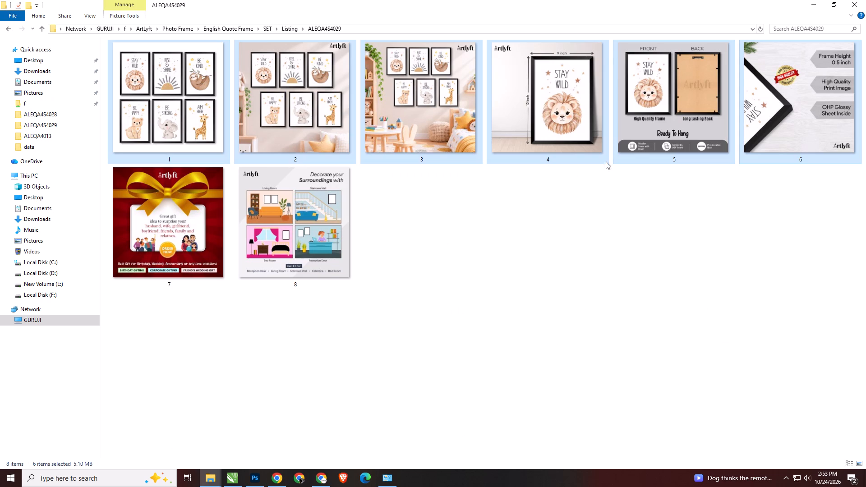
key("alt+Tab")
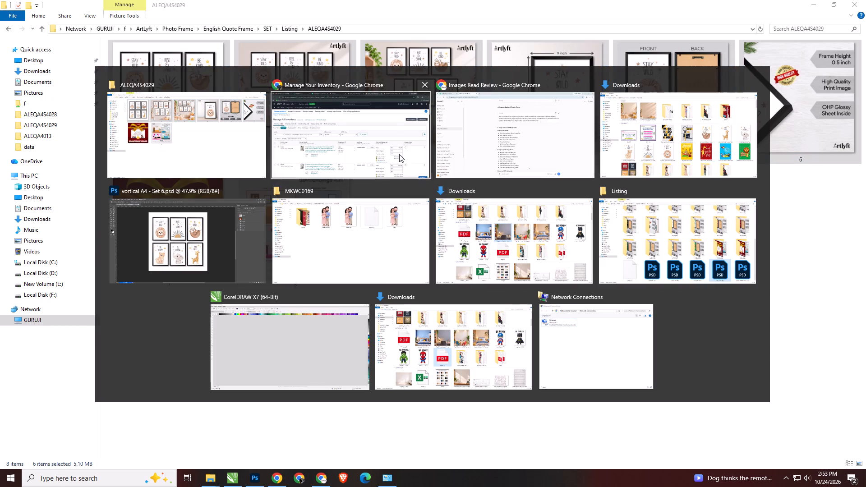
key("alt+Tab")
key("alt+Tab")
key("alt+Tab")
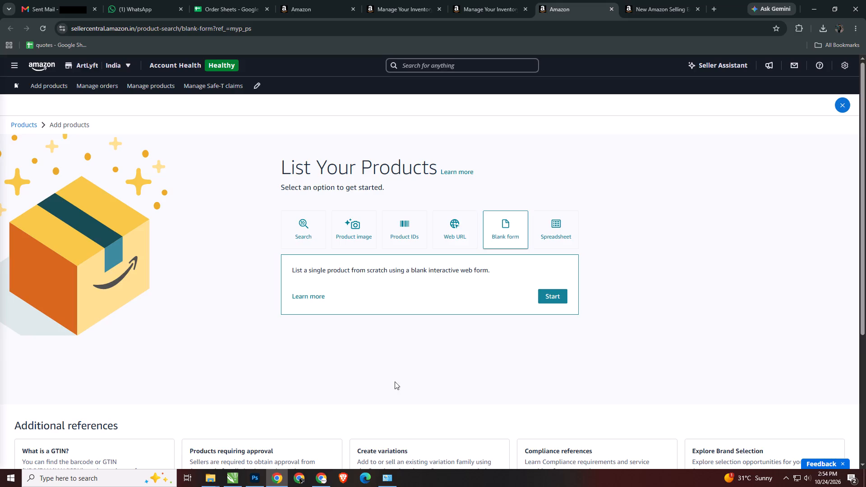
left_click(562, 286)
left_click(558, 296)
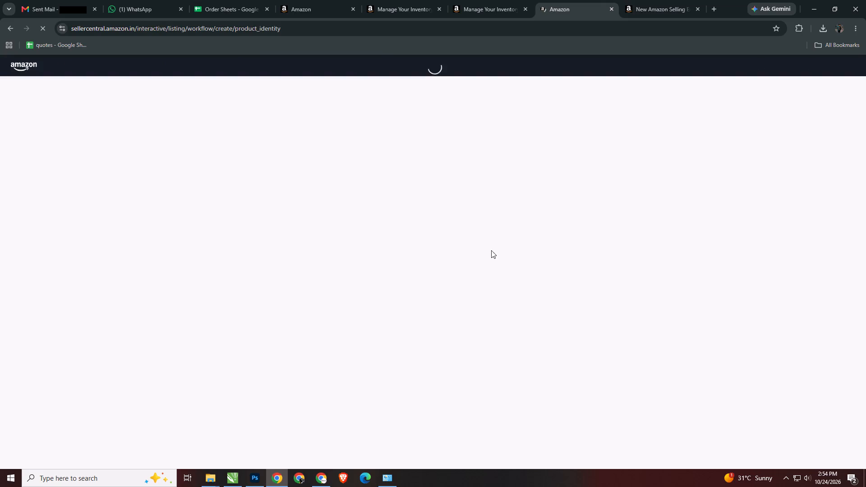
Enter the copied title as the Item Name, insert "A4" before "Photo Frame Set of 6", and request the product type recommendation.
left_click(458, 240)
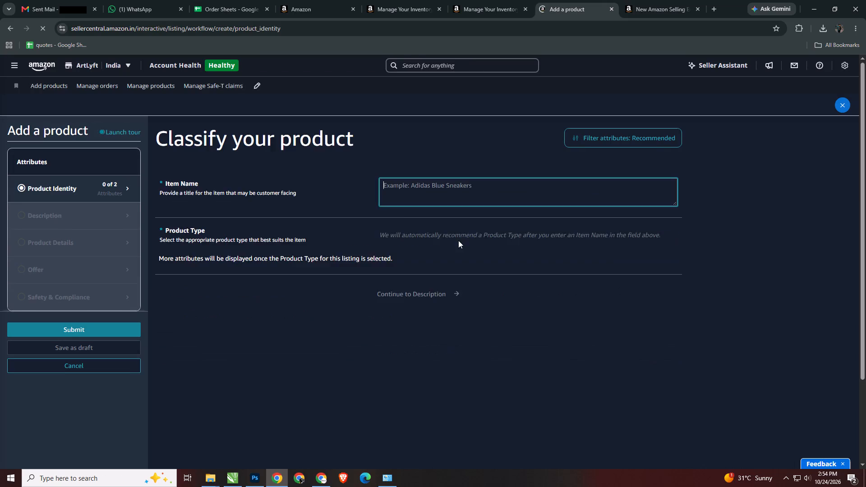
key("ctrl+v")
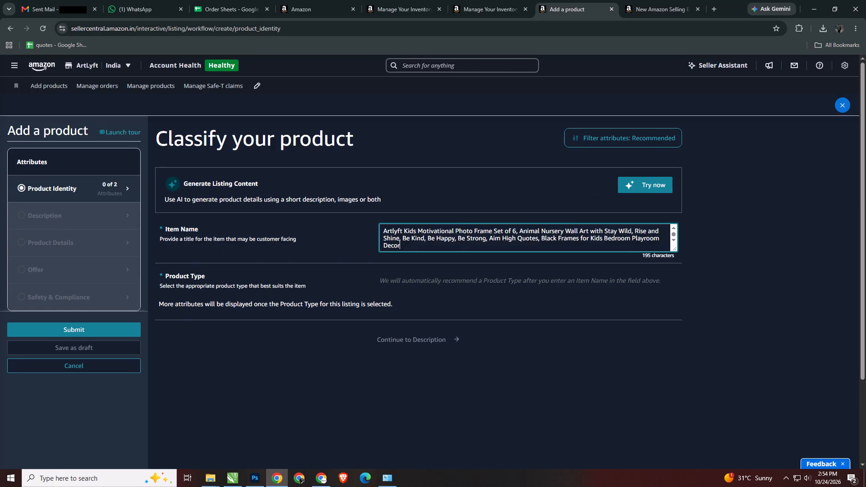
left_click(456, 230)
key("space")
key("Left")
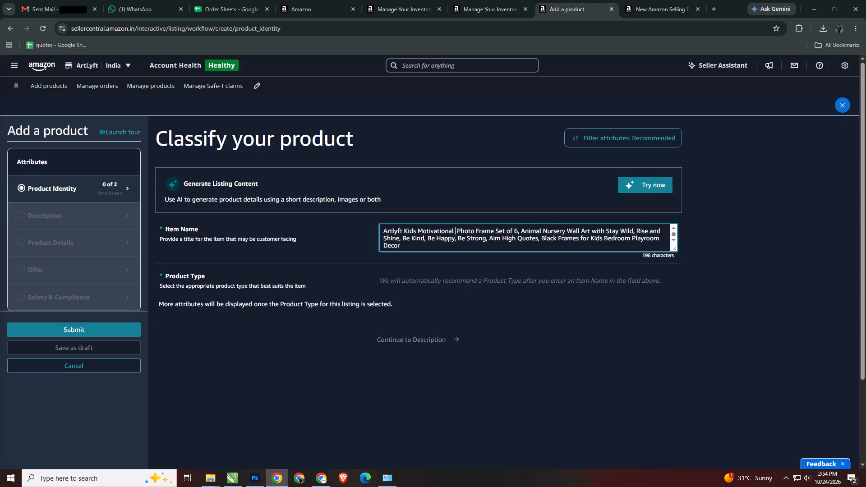
key("shift+a")
key("4")
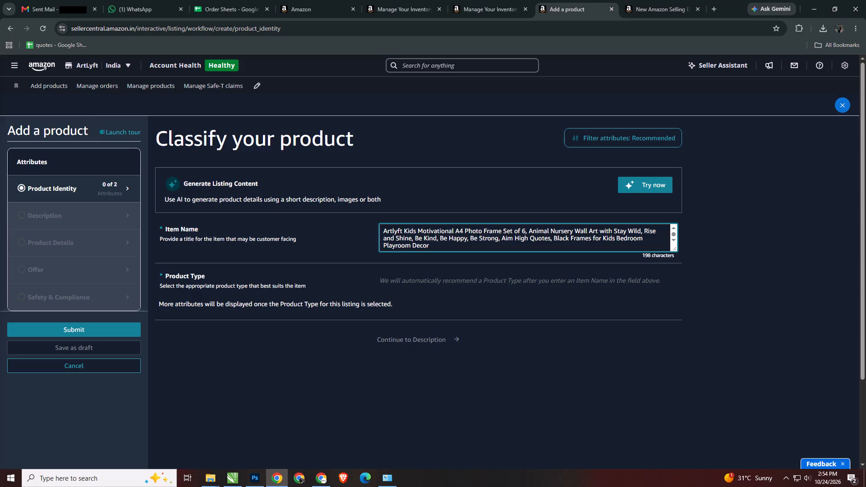
scroll(542, 250, "down", 3)
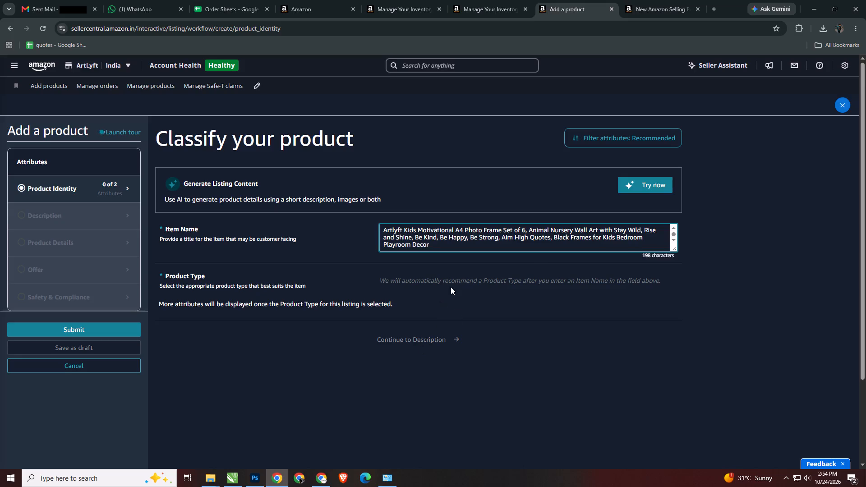
key("Return")
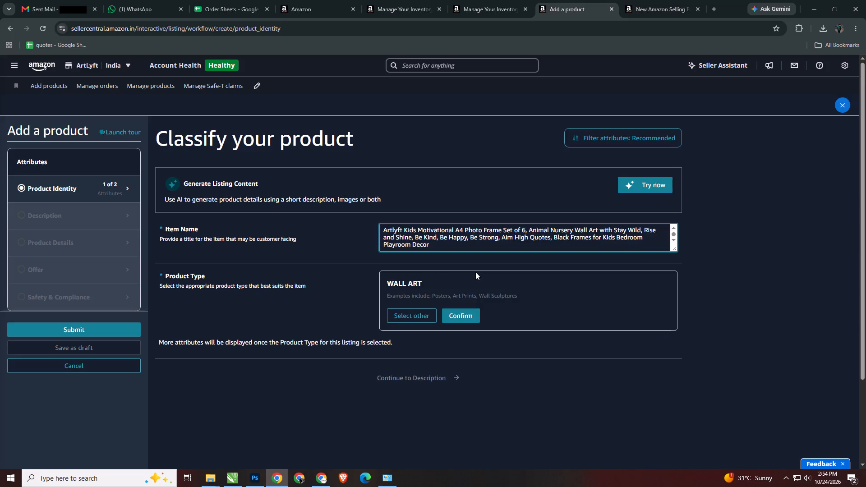
Replace the recommended product type with the favourite PICTURE FRAME under Wall & Tabletop Frames.
left_click(416, 318)
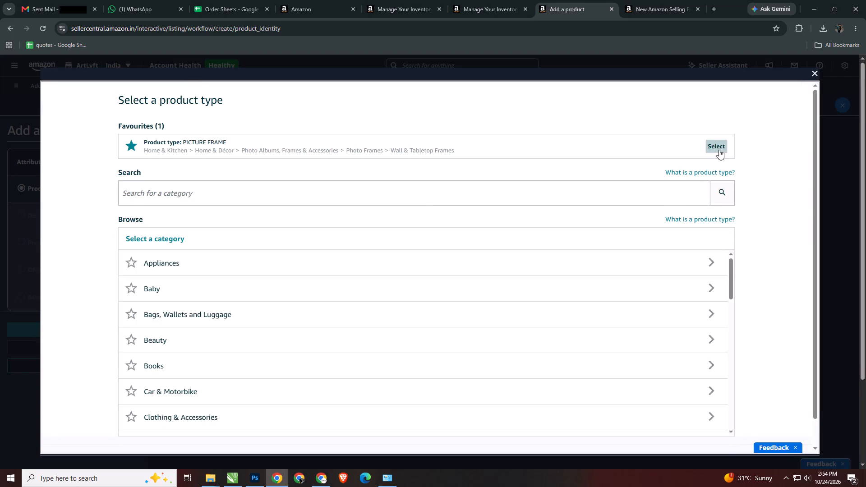
left_click(719, 150)
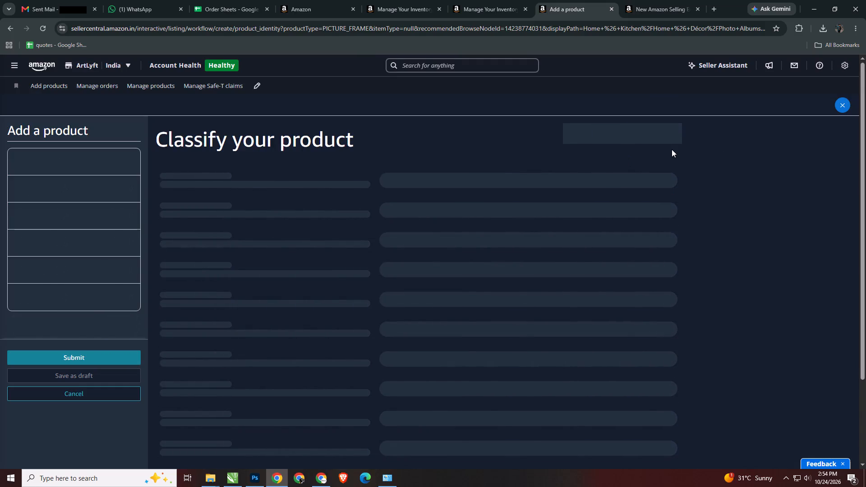
Mark the External Product ID as "This product does not have a Product ID".
scroll(537, 165, "down", 5)
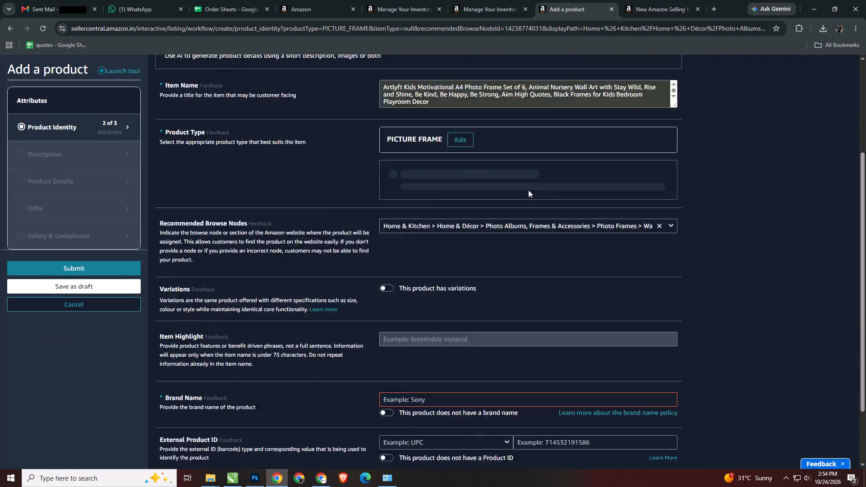
scroll(474, 245, "down", 3)
left_click(387, 379)
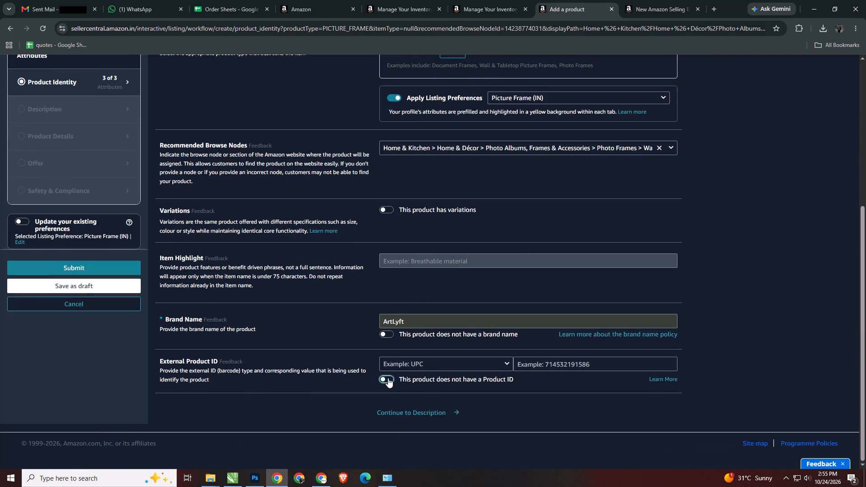
scroll(452, 225, "down", 3)
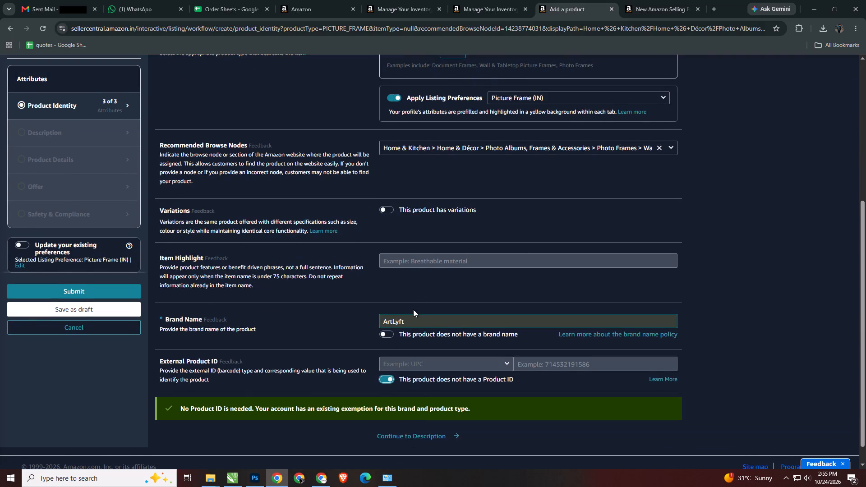
Continue to the Description section and upload all eight product images from the ALEQA4S4029 folder.
scroll(413, 309, "down", 6)
left_click(427, 414)
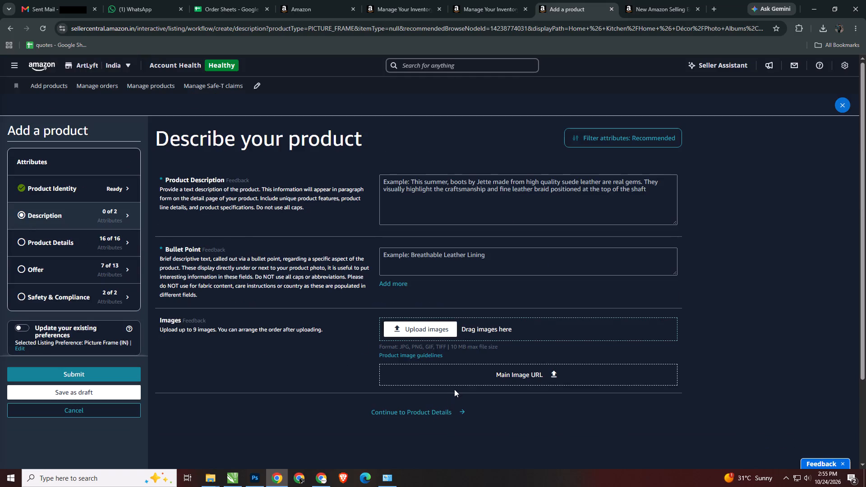
left_click(415, 330)
left_click(483, 268)
key("BackSpace")
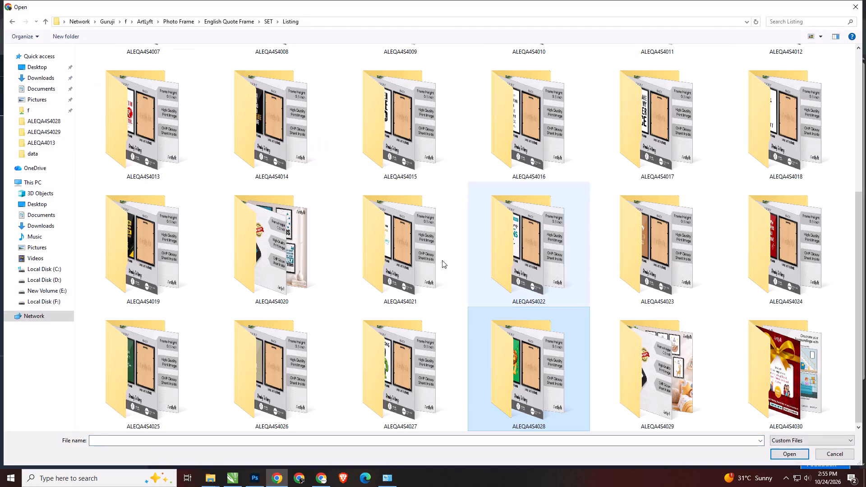
double_click(645, 347)
key("ctrl+a")
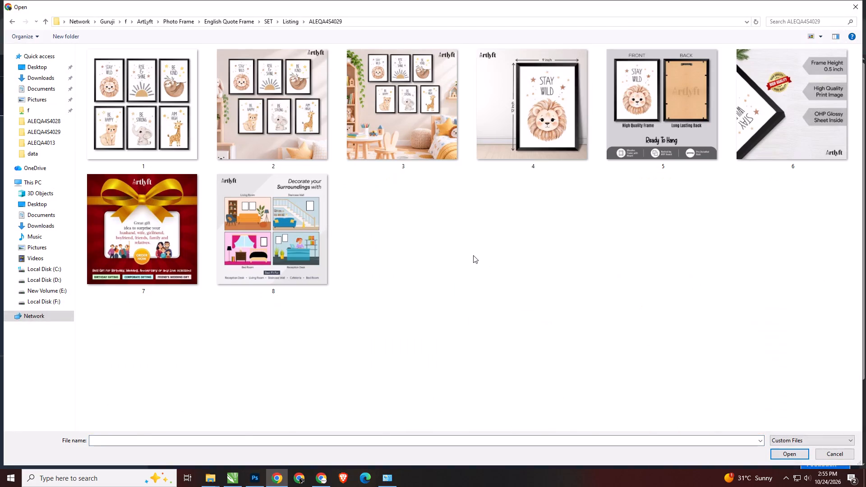
key("Return")
Add more Bullet Point fields until there are nine empty ones.
left_click(394, 285)
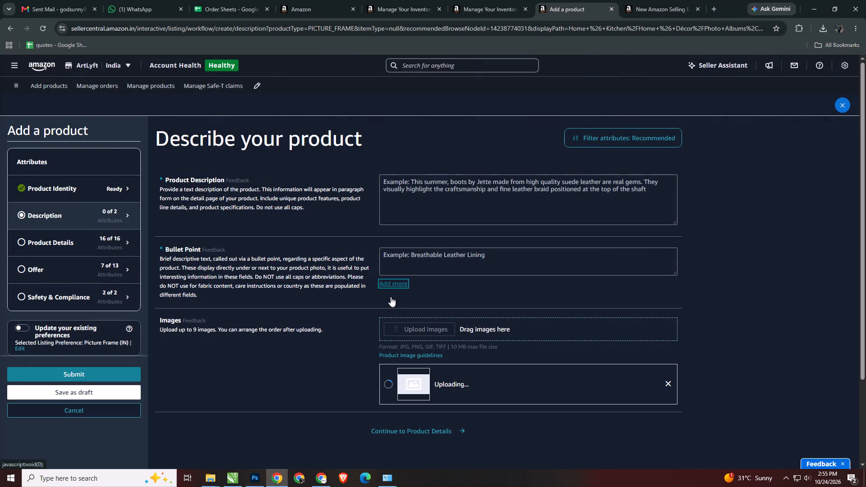
left_click(387, 317)
scroll(388, 320, "down", 3)
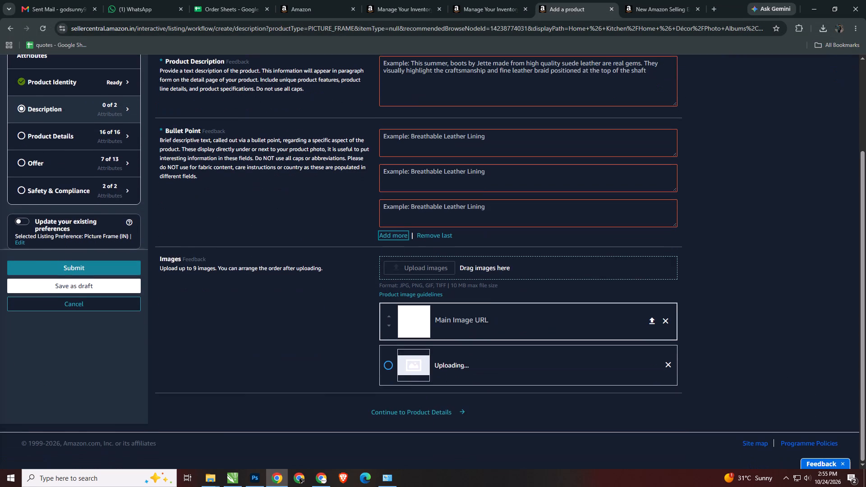
left_click(388, 234)
left_click(388, 268)
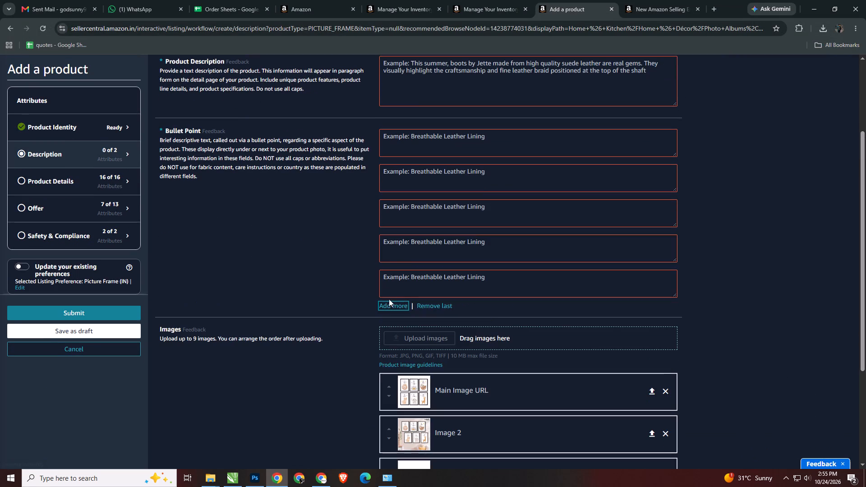
left_click(389, 305)
left_click(391, 340)
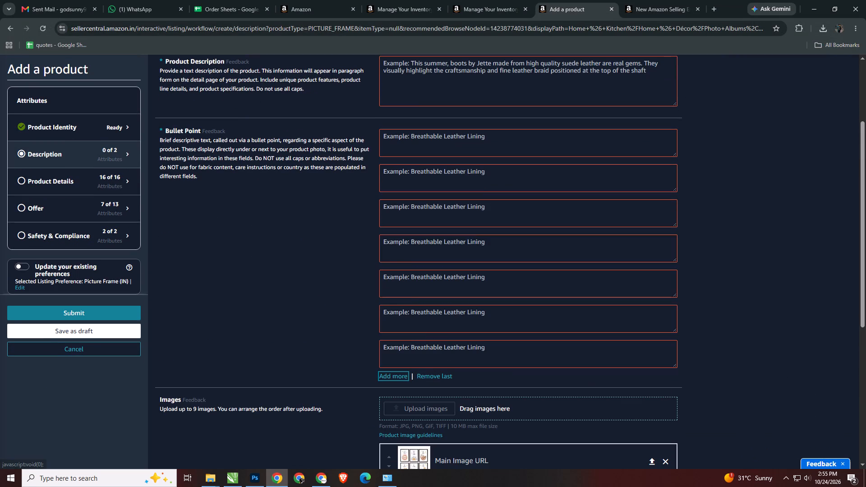
left_click(385, 380)
left_click(394, 377)
left_click(396, 411)
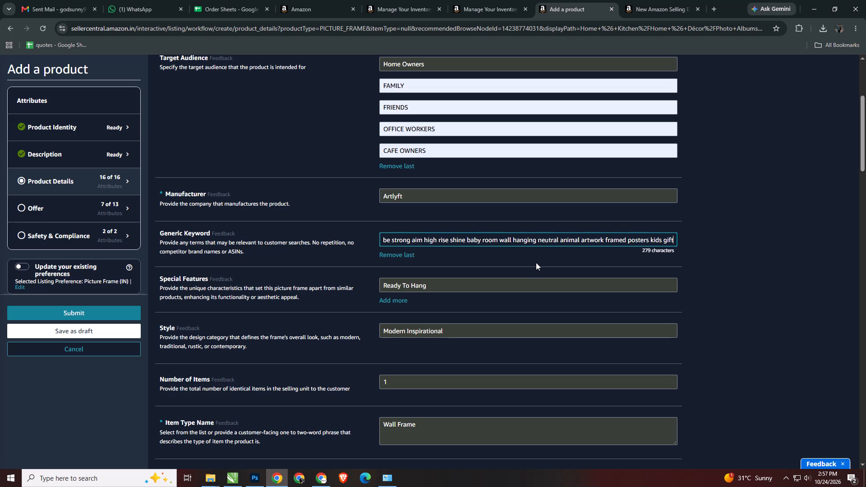
scroll(501, 255, "down", 3)
left_click(757, 213)
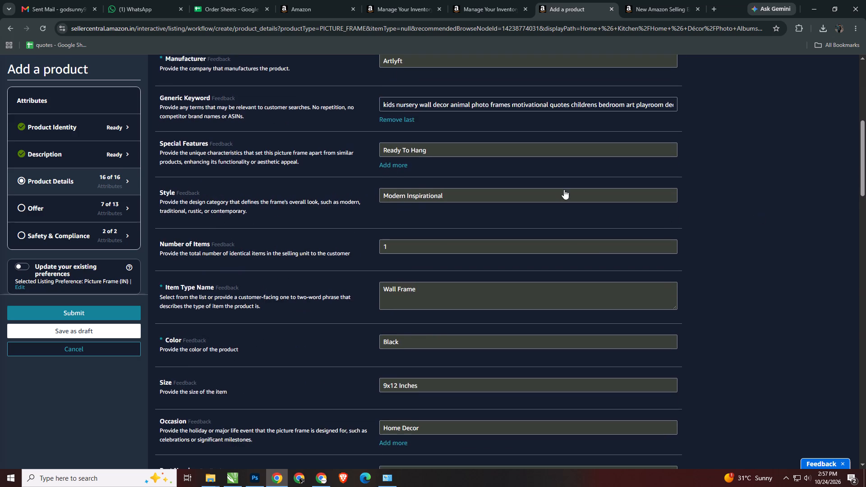
Add Wall Mounting and MDF Back as further Special Features.
scroll(548, 187, "up", 2)
left_click(395, 255)
left_click(396, 278)
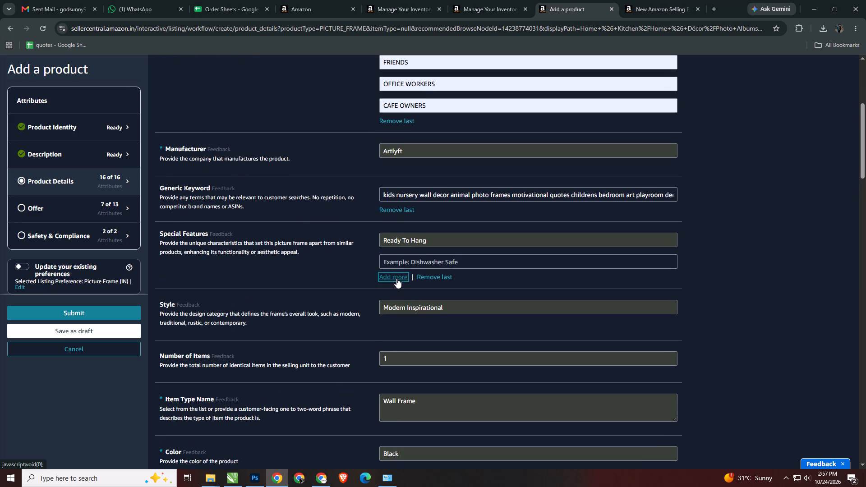
left_click(439, 257)
left_click(439, 283)
left_click(458, 284)
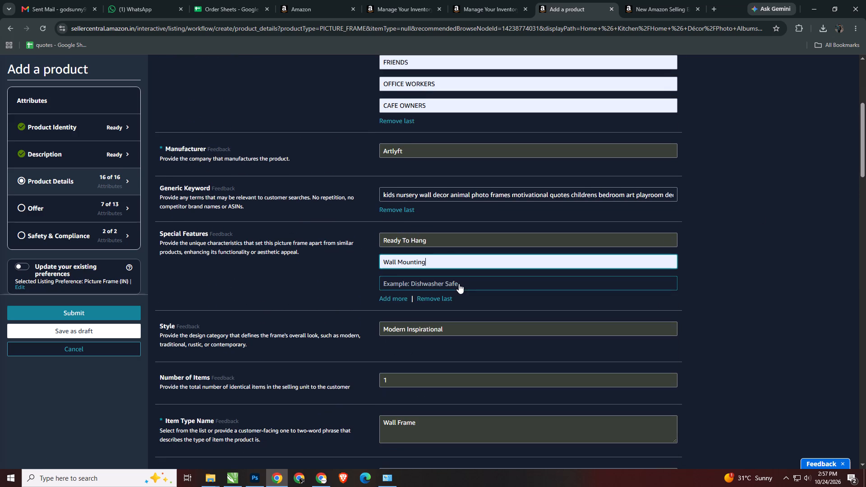
left_click(461, 284)
left_click(453, 304)
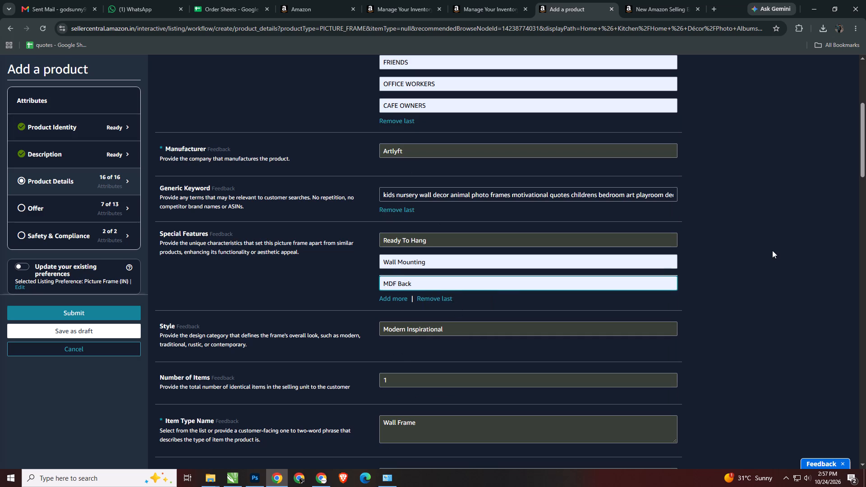
left_click(772, 250)
Add Housewarming as a second Occasion.
scroll(476, 210, "down", 3)
scroll(420, 236, "down", 3)
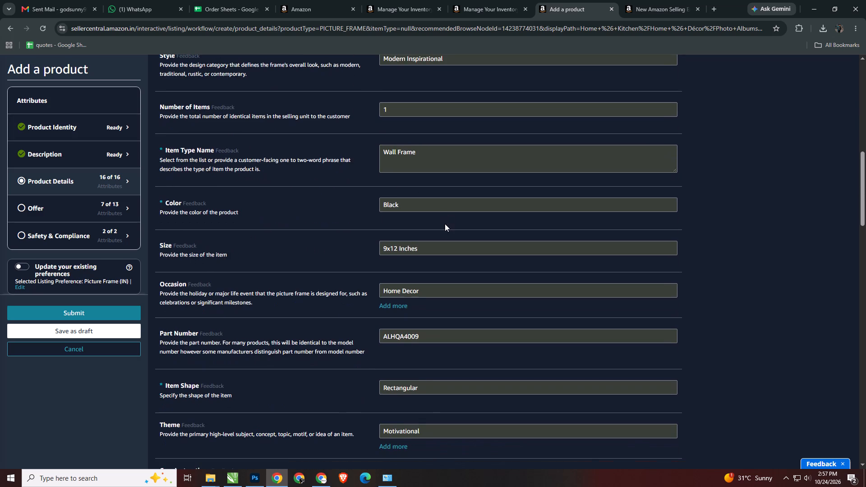
scroll(459, 202, "down", 2)
left_click(395, 215)
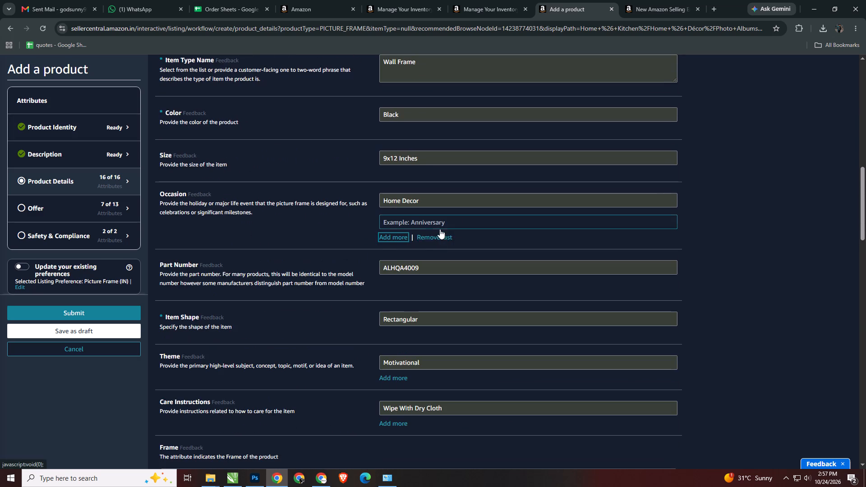
left_click(451, 221)
left_click(442, 240)
left_click(369, 233)
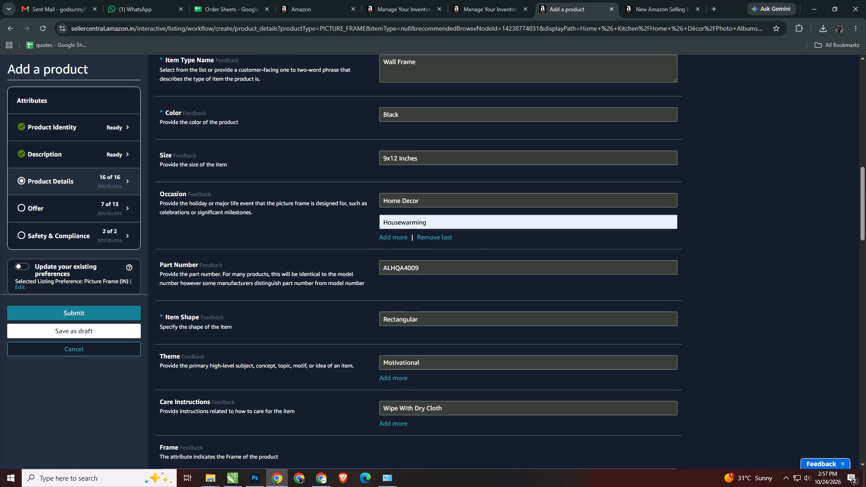
Replace the Part Number with ALEQA4S4029, copied from the product's folder name in the Listing folder.
left_click(458, 269)
key("alt+Tab")
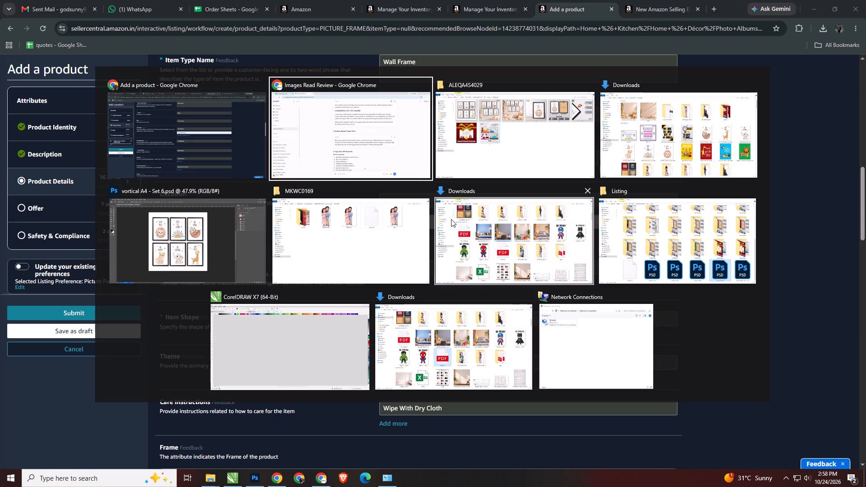
key("alt+Tab")
left_click(498, 246)
key("BackSpace")
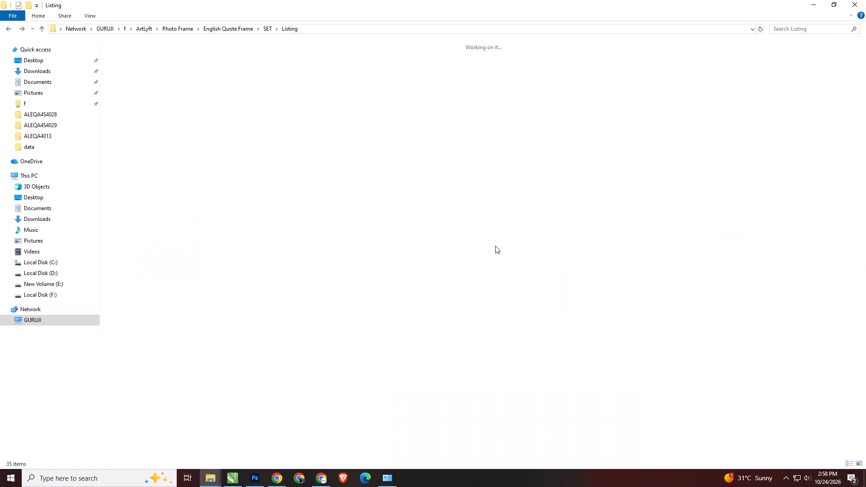
key("F2")
key("ctrl+c")
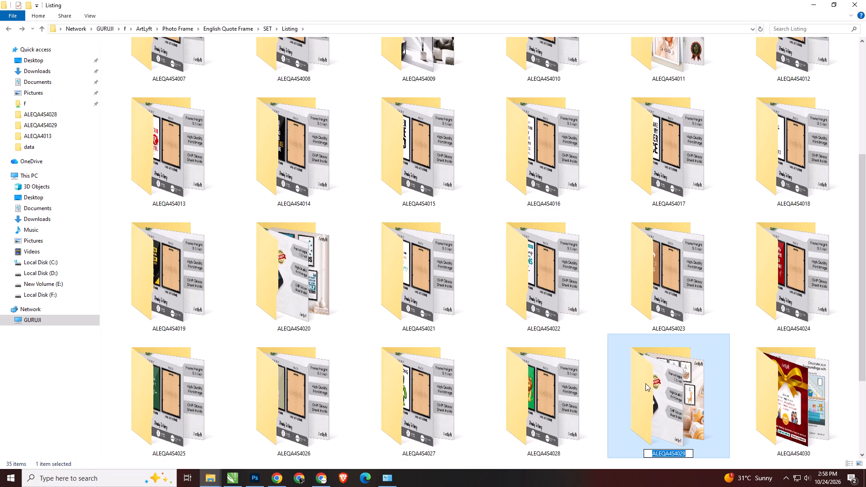
key("alt+Tab")
left_click(432, 263)
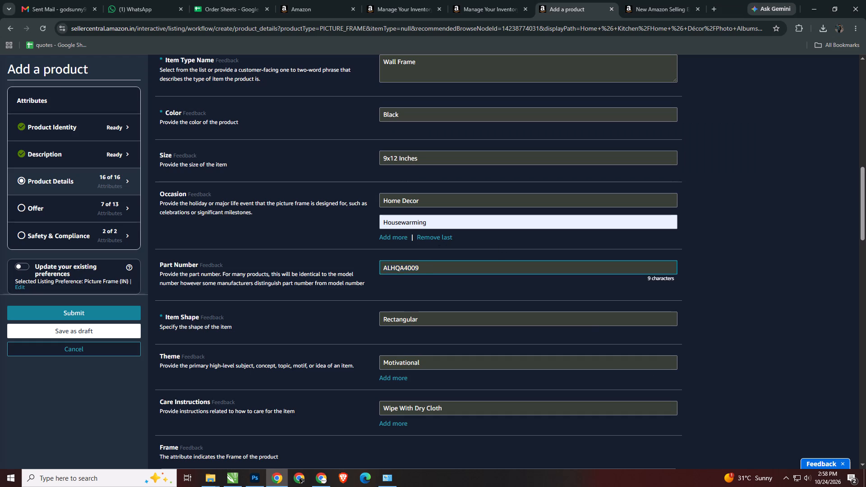
key("ctrl+a")
key("ctrl+v")
left_click(759, 289)
Set the Unit Count Type to count.
scroll(742, 257, "down", 3)
scroll(600, 249, "down", 3)
scroll(414, 252, "down", 2)
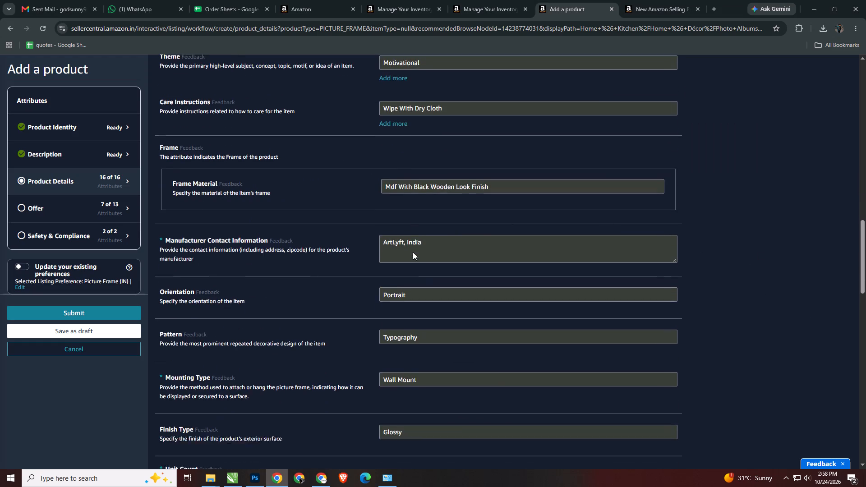
scroll(415, 251, "down", 3)
left_click(433, 377)
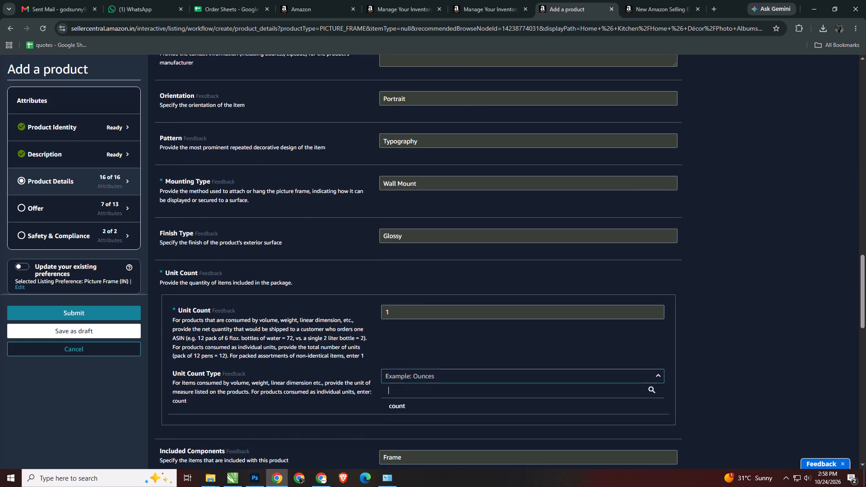
left_click(414, 405)
left_click(476, 350)
Add Wall Mount and MDF Back as two further Included Components.
scroll(476, 350, "down", 5)
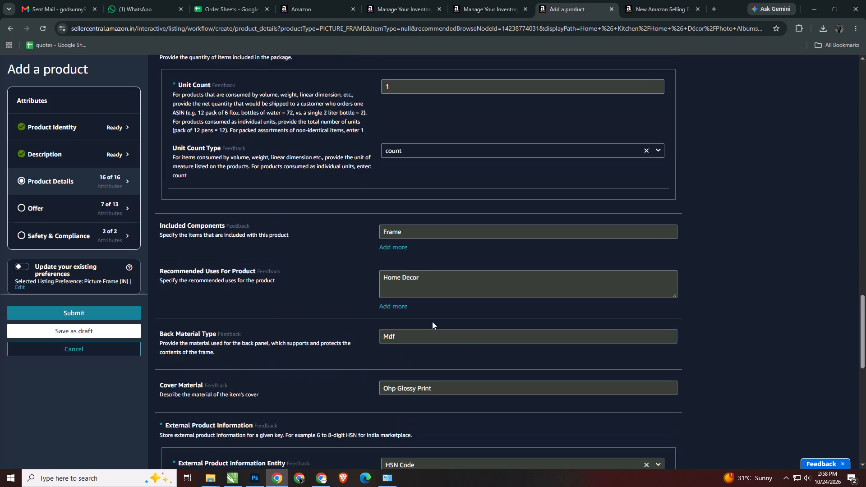
left_click(391, 246)
left_click(389, 270)
left_click(426, 252)
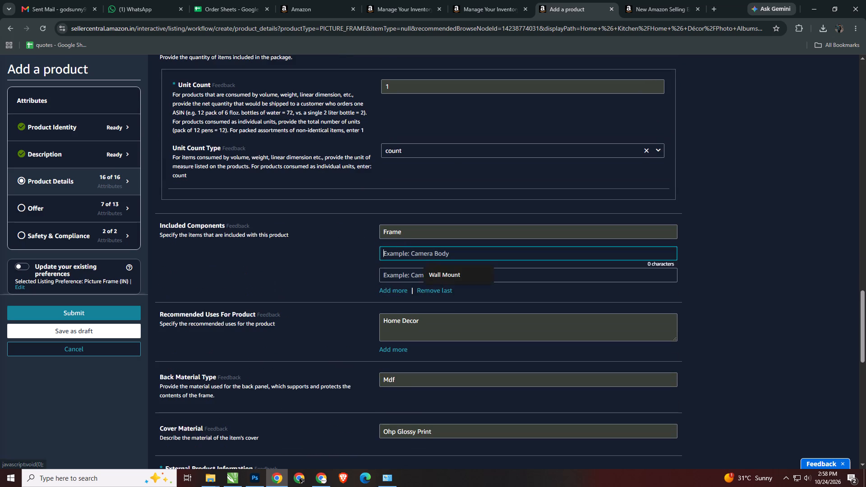
left_click(443, 276)
left_click(431, 276)
double_click(454, 294)
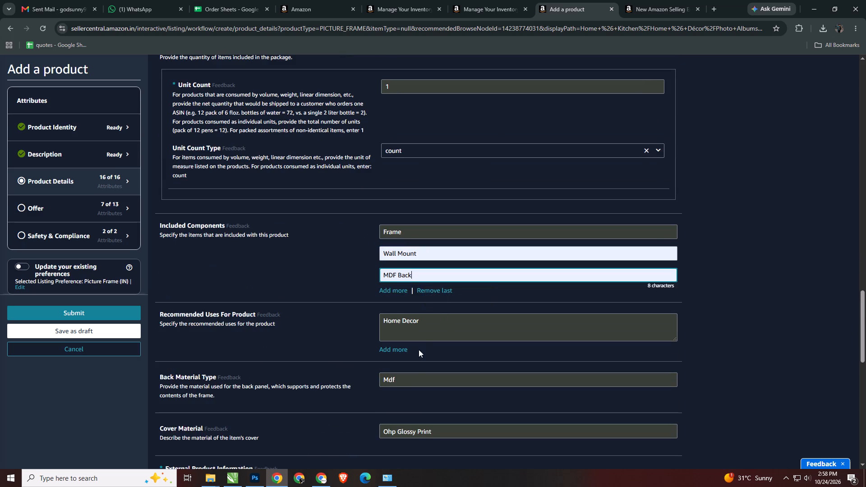
Go through the remaining Product Details and continue to the Offer section.
scroll(456, 332, "down", 10)
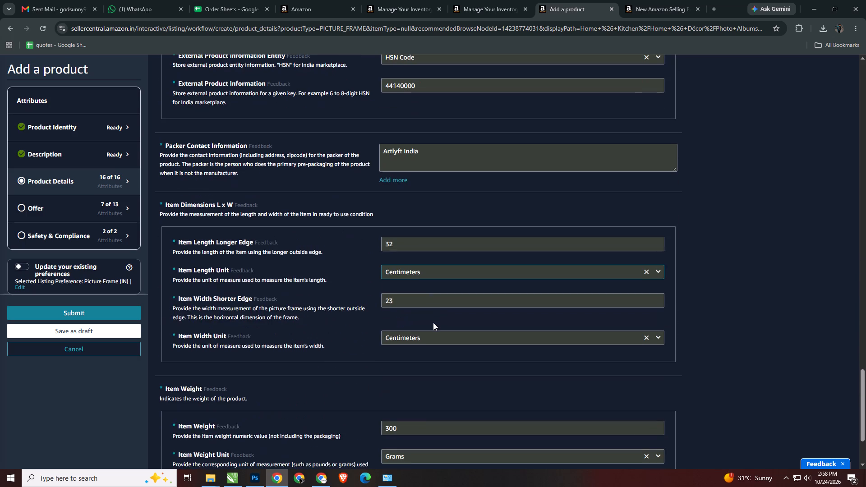
scroll(433, 322, "down", 5)
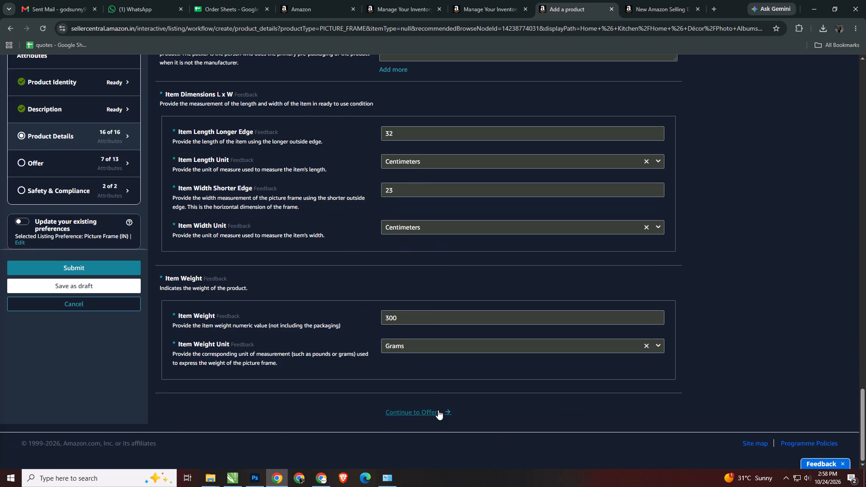
left_click(429, 415)
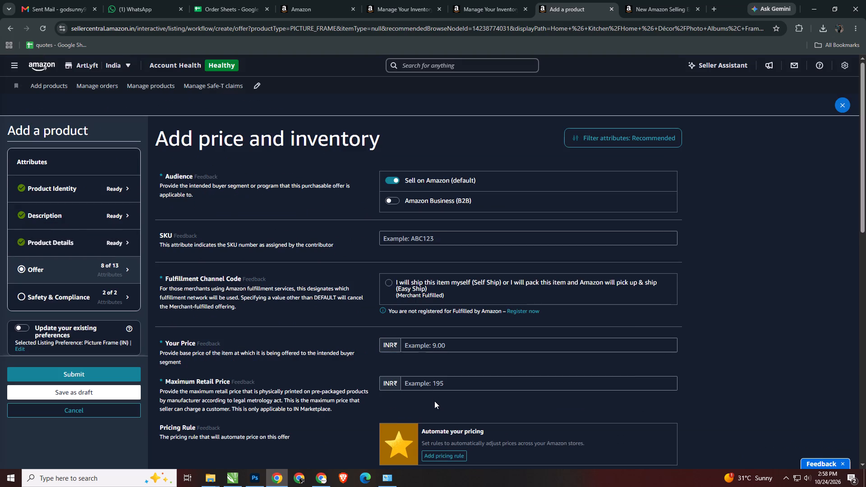
Enter ALEQA4S4029 as the SKU and choose the merchant-fulfilled Self Ship or Easy Ship channel.
left_click(420, 238)
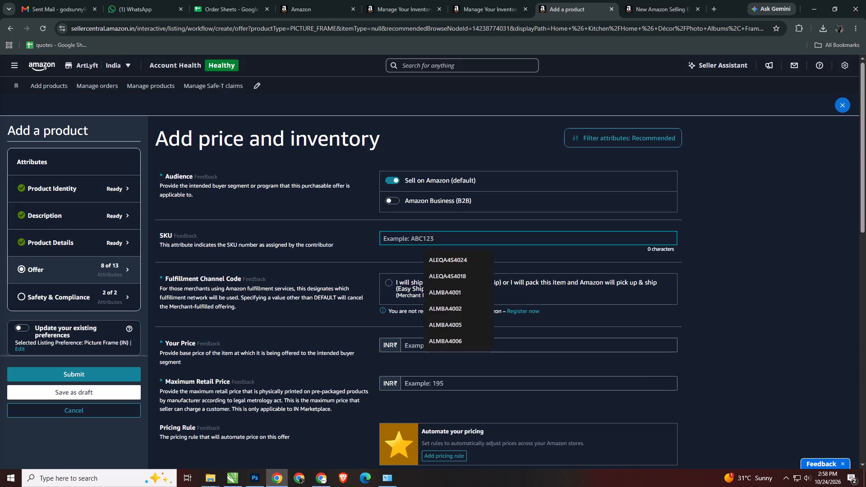
key("ctrl+v")
double_click(389, 286)
left_click(442, 342)
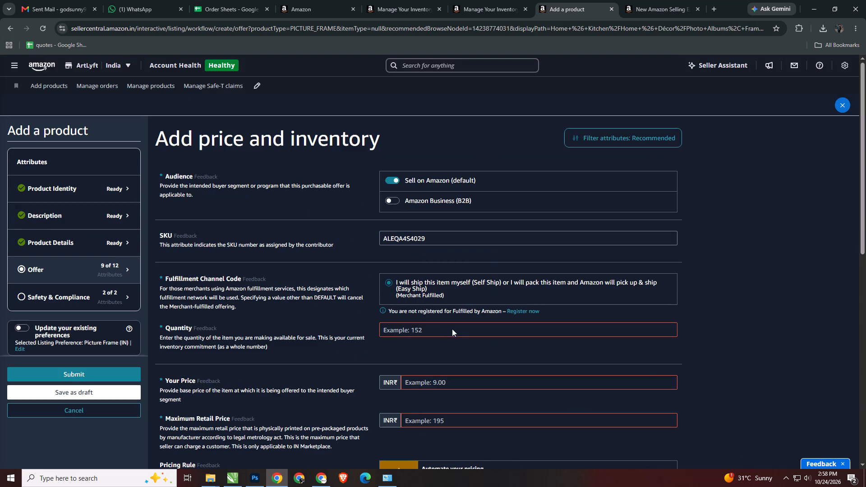
left_click(452, 329)
Look through the existing inventory for comparable set of 6 frame listings to check their quantity and price.
key("alt+Tab")
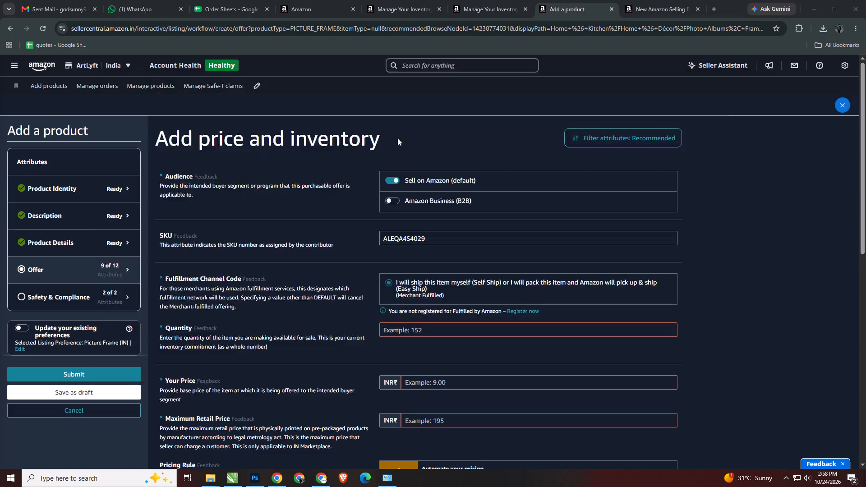
key("alt+Tab")
left_click(476, 0)
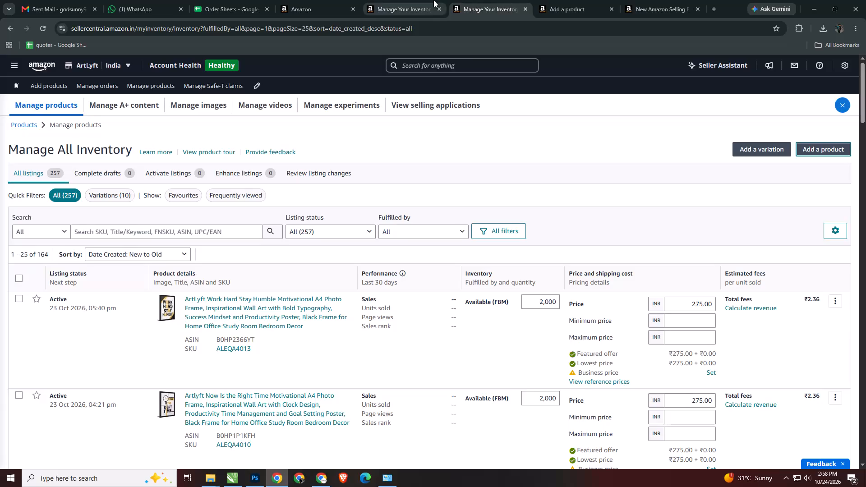
scroll(389, 274, "down", 14)
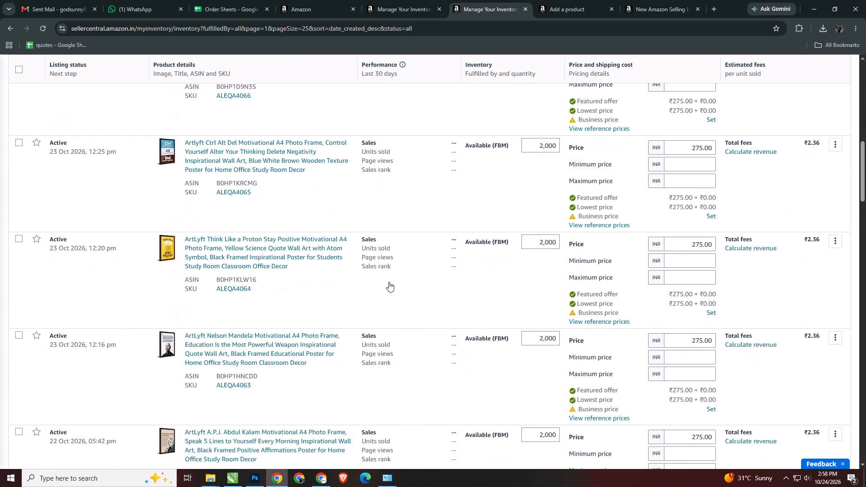
scroll(389, 282, "down", 6)
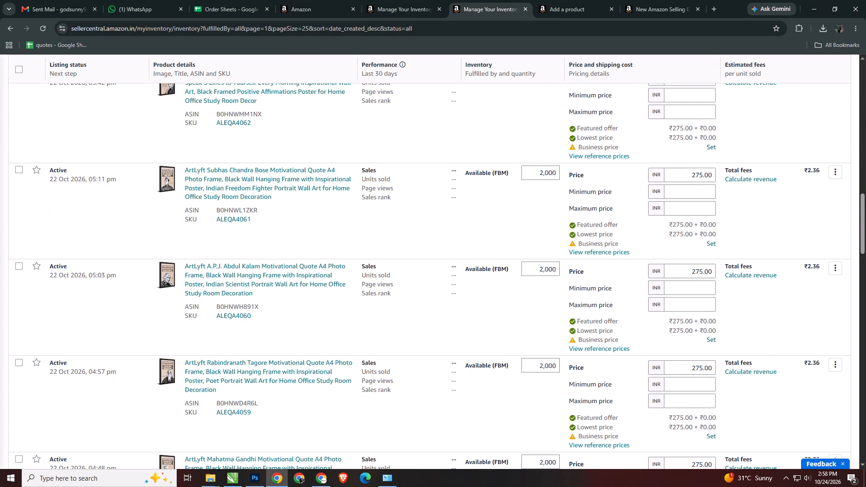
scroll(402, 261, "down", 10)
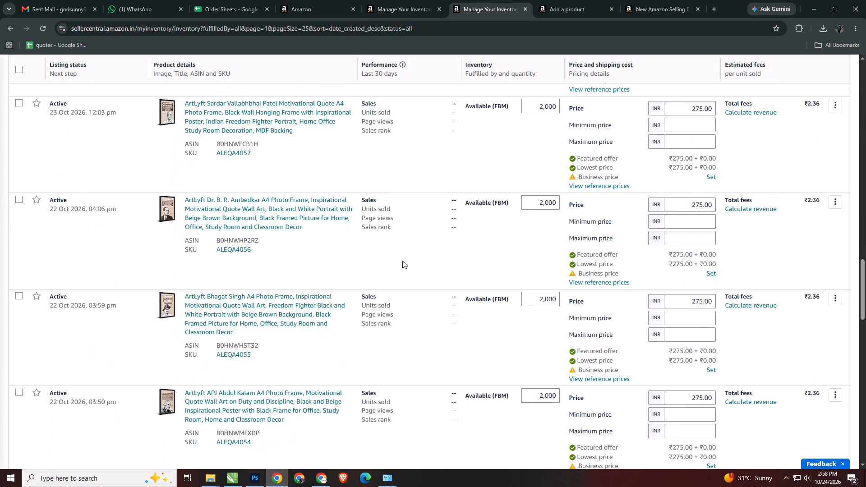
scroll(402, 261, "down", 4)
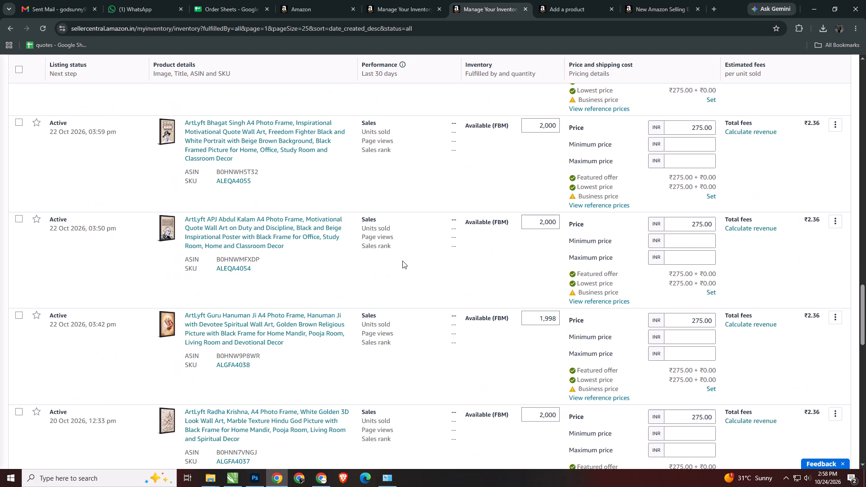
scroll(402, 261, "down", 3)
scroll(402, 261, "up", 4)
scroll(402, 261, "down", 9)
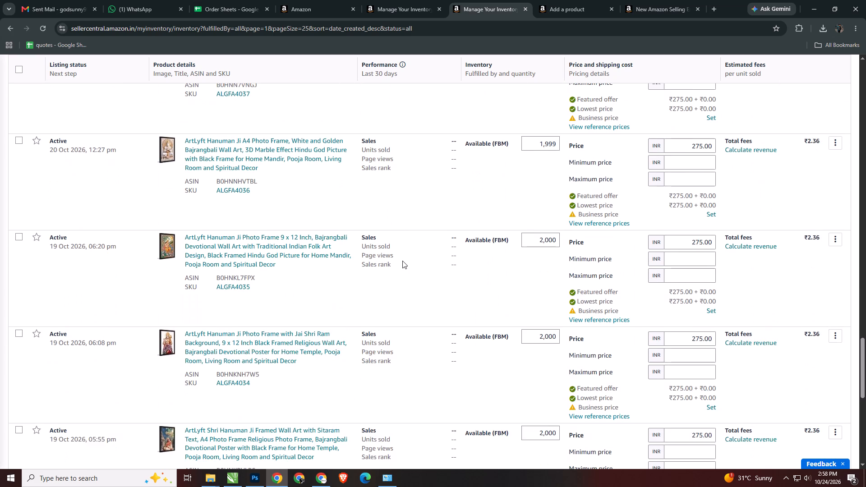
scroll(402, 261, "down", 6)
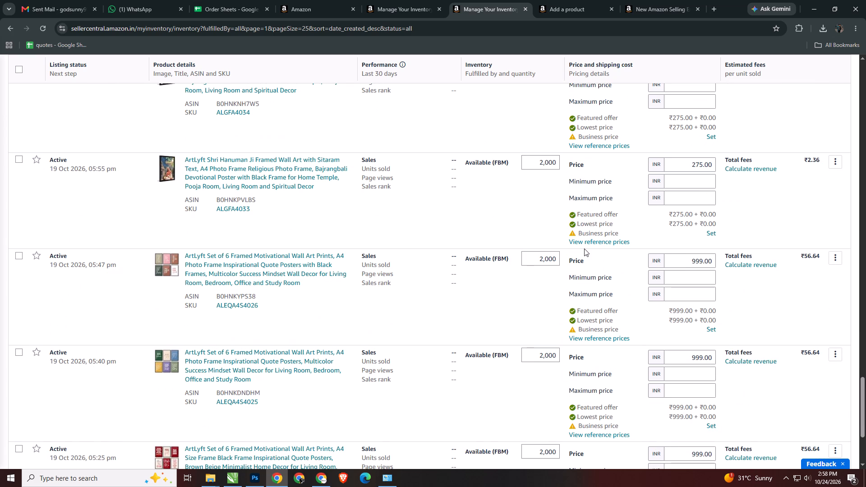
In the new listing's offer, set the Quantity to 2000 and Your Price to INR 999.00.
left_click(591, 0)
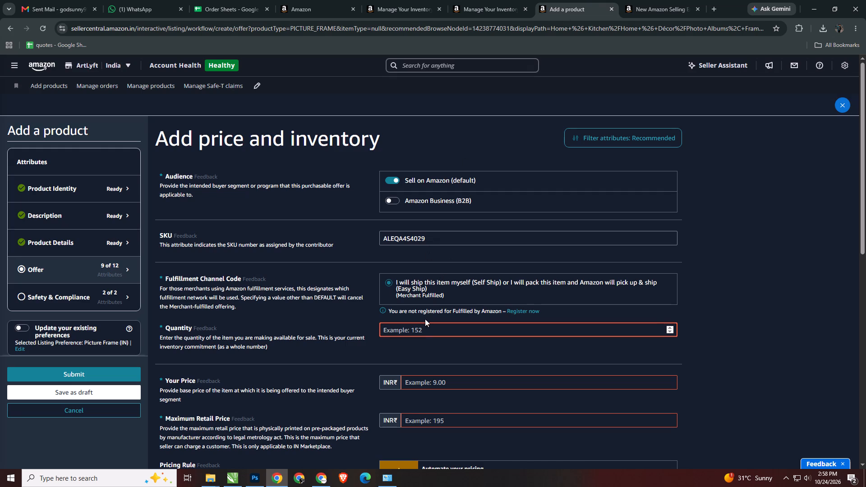
left_click(438, 331)
type("2000")
left_click(498, 381)
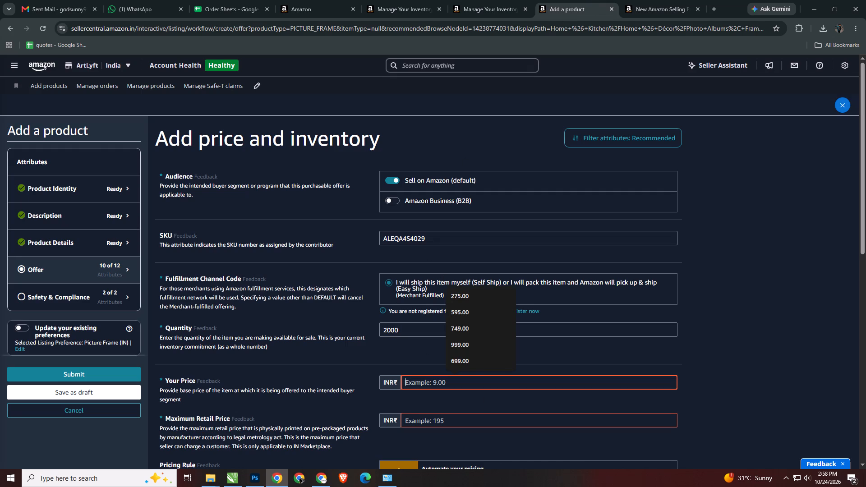
left_click(466, 347)
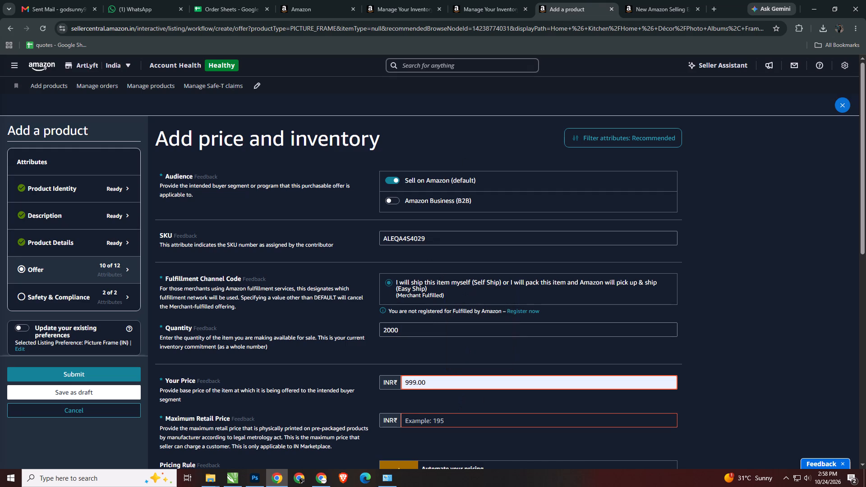
Open the existing set of 6 listing ALEQA4S4026 for reference and set the new offer's Maximum Retail Price to INR 1,399.00.
left_click(453, 424)
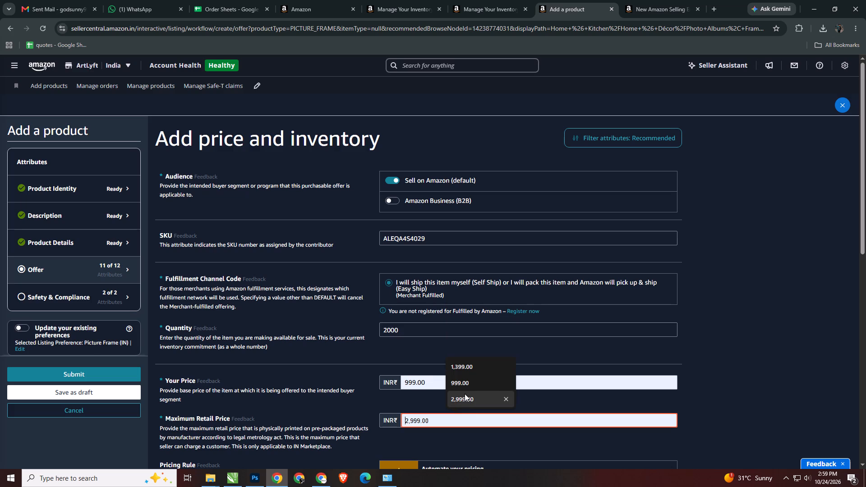
left_click(472, 0)
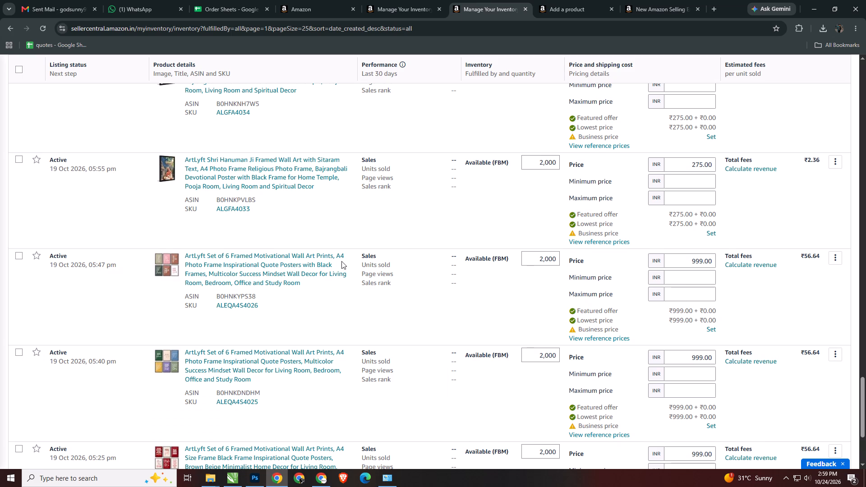
left_click(322, 260)
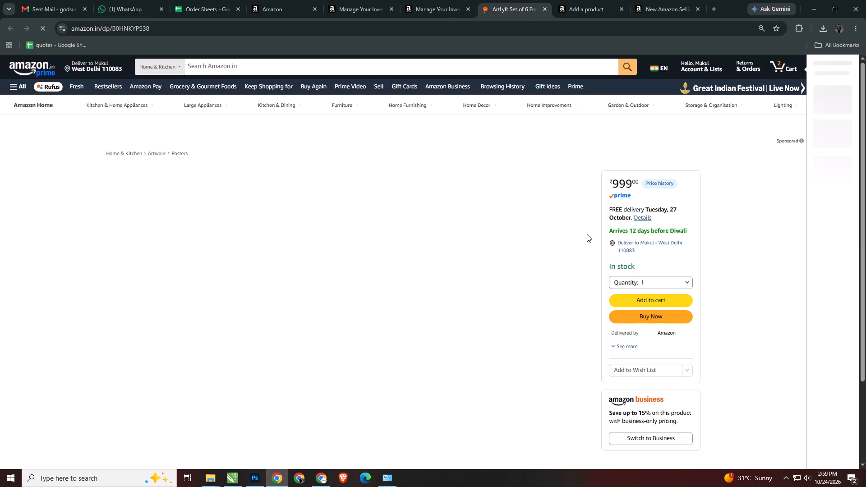
left_click(586, 0)
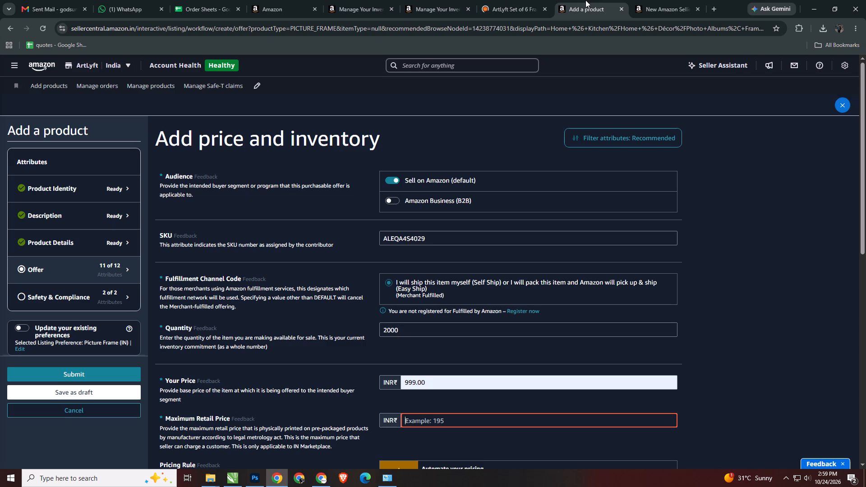
left_click(445, 423)
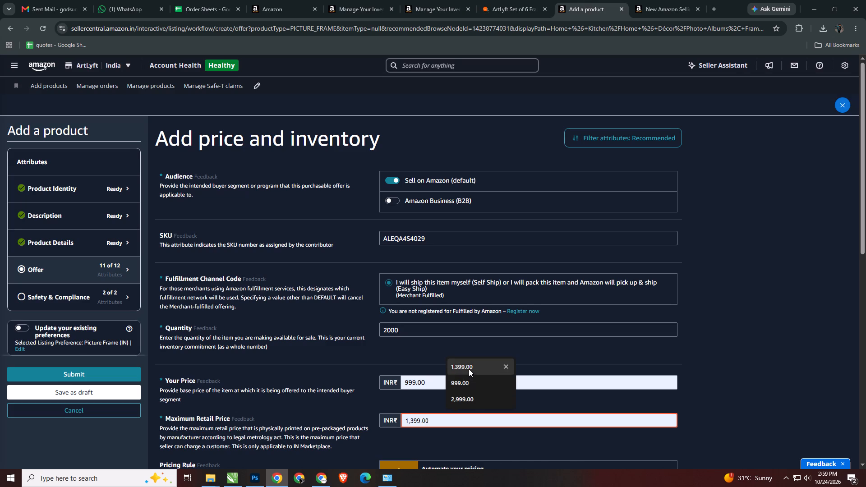
left_click(469, 369)
left_click(765, 329)
Review the rest of the offer, submit the completed listing and go to the inventory list.
scroll(521, 303, "down", 5)
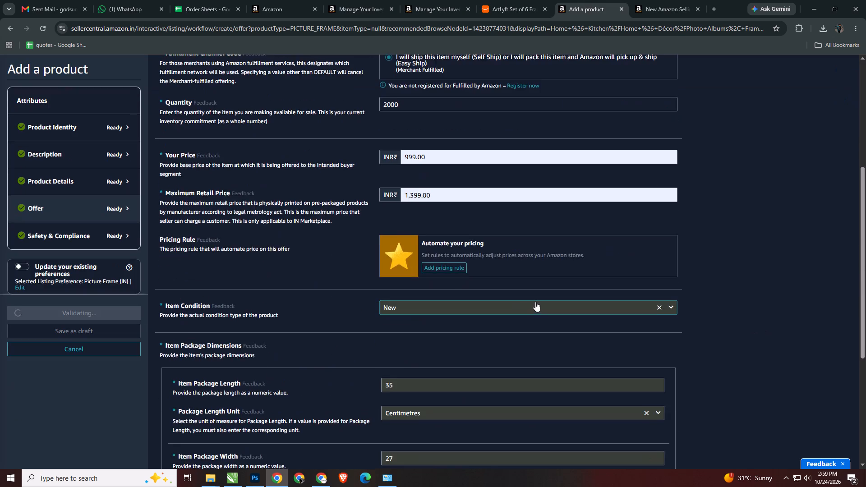
scroll(503, 303, "down", 4)
scroll(274, 309, "down", 1)
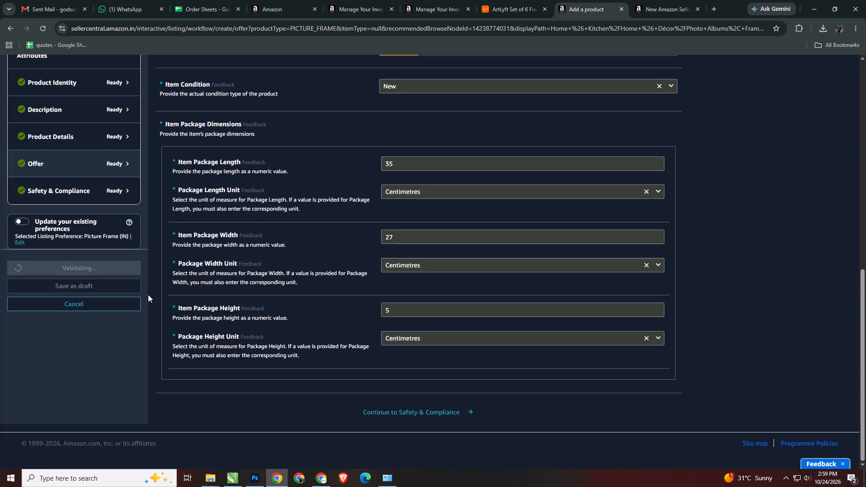
left_click(115, 264)
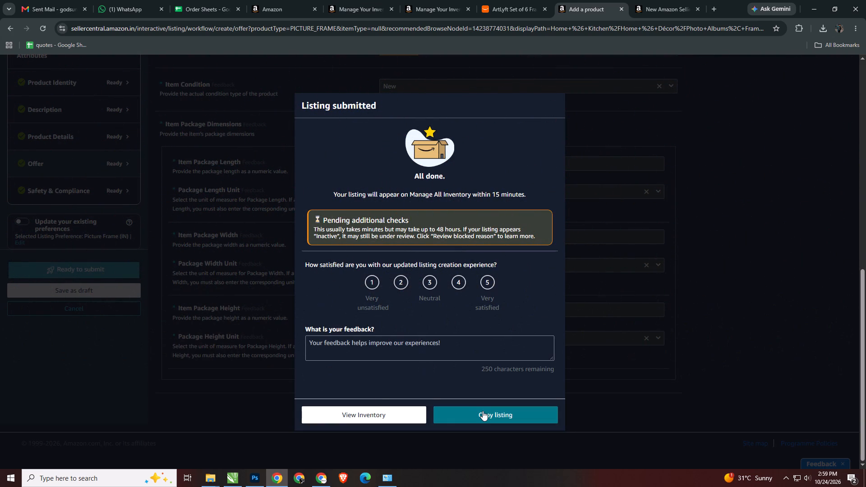
left_click(405, 416)
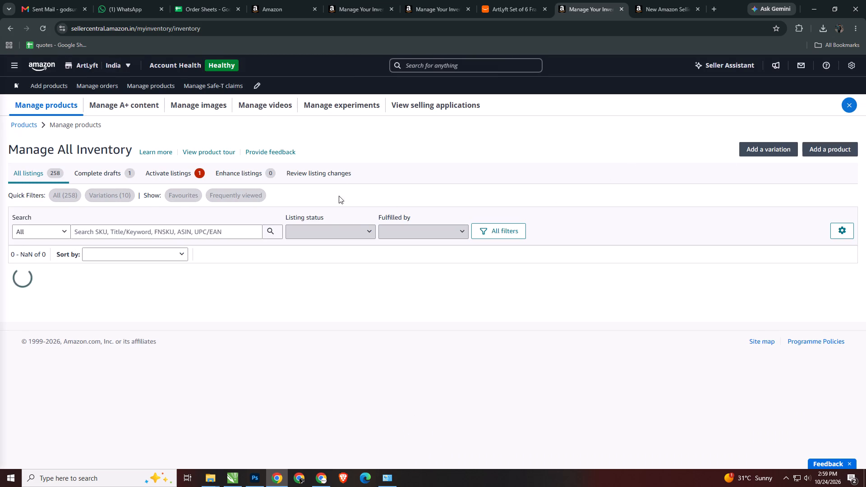
Reload the inventory list to check for the newly submitted set of 6 listing.
left_click(476, 142)
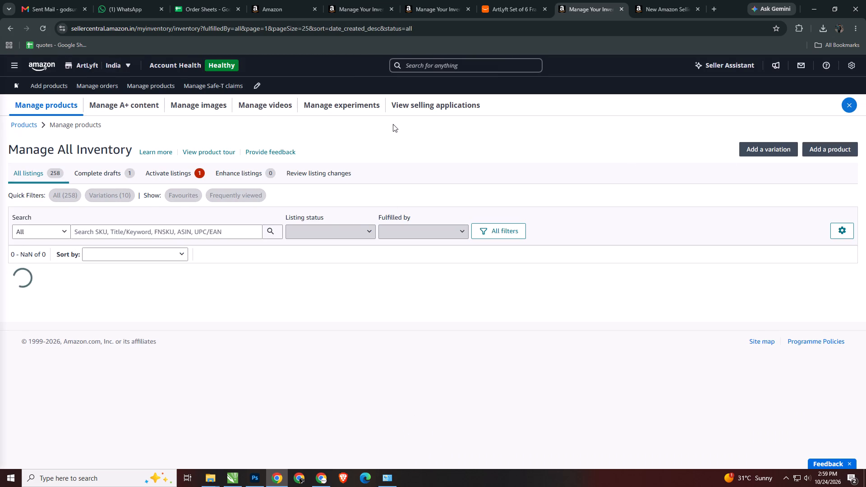
right_click(479, 138)
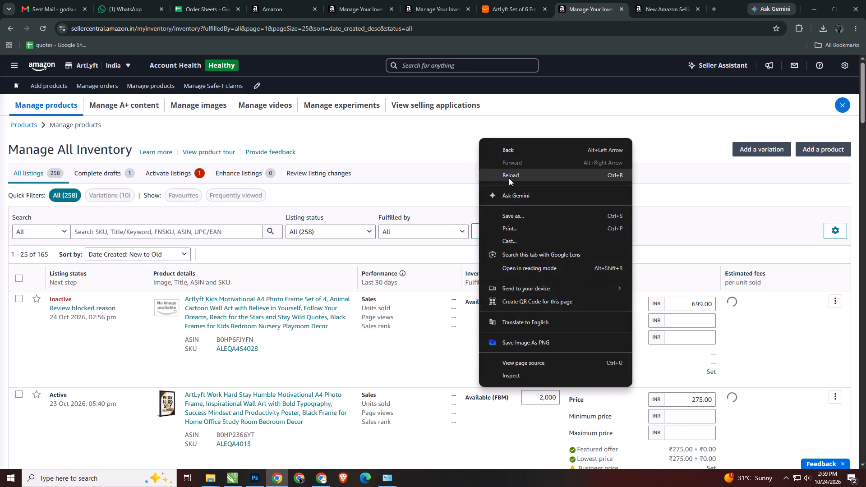
left_click(509, 178)
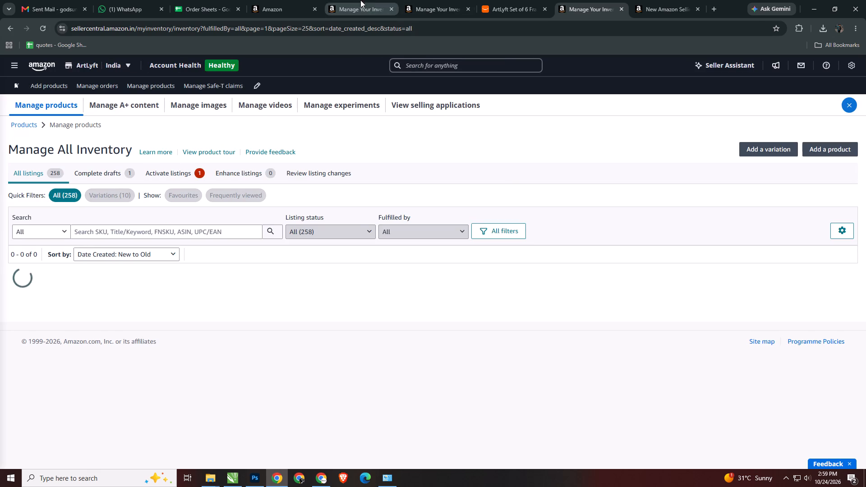
Close the product page of the set of 6 framed motivational prints used for reference.
left_click(442, 0)
left_click(504, 0)
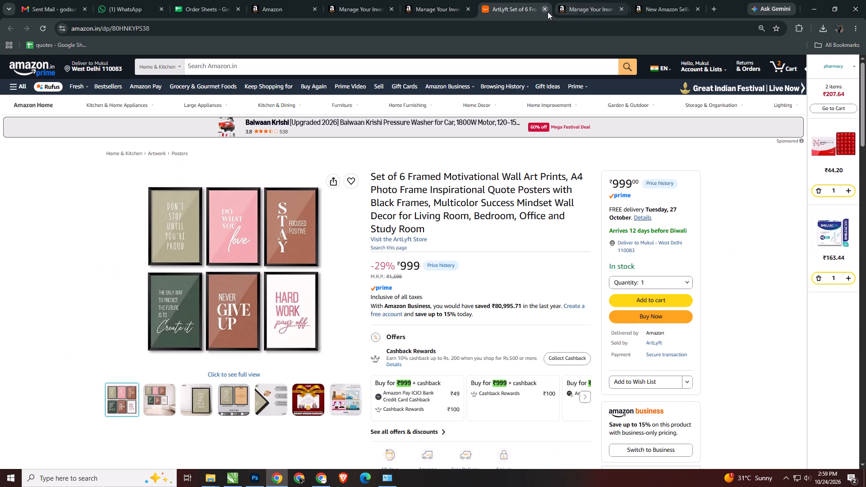
left_click(547, 9)
Switch to Manage Orders, refresh the Easy Ship list and look through the orders waiting for pickup.
left_click(439, 0)
left_click(351, 0)
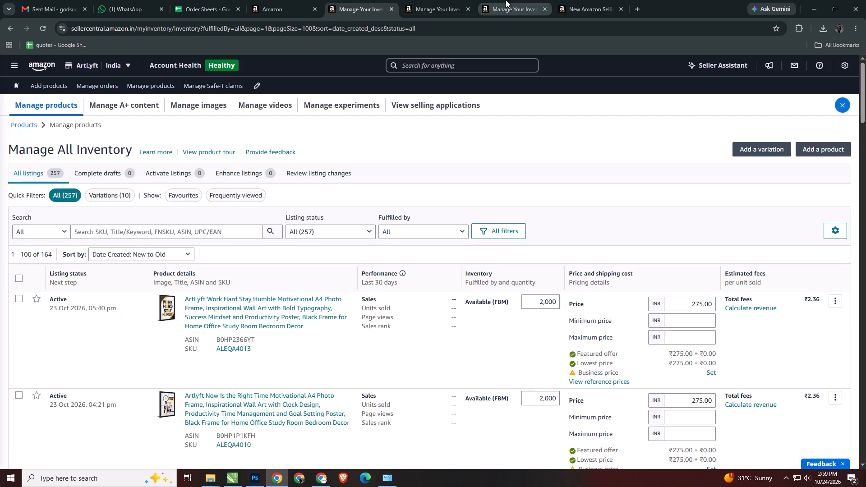
left_click(284, 4)
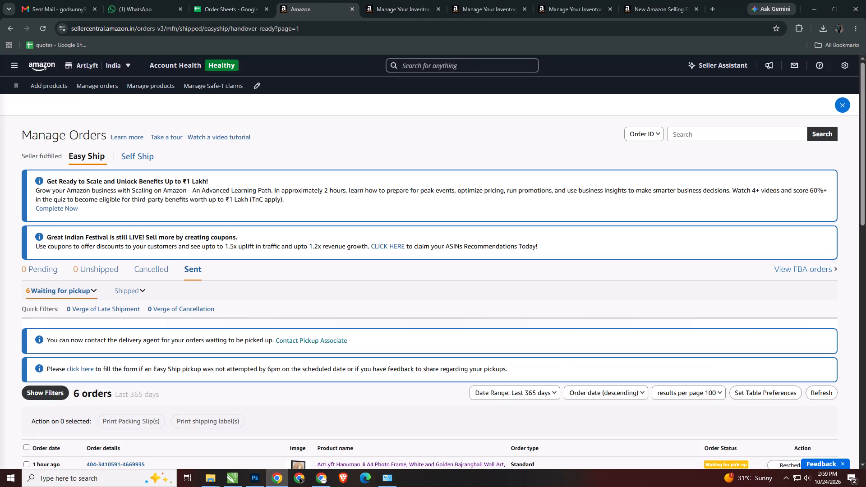
left_click(820, 393)
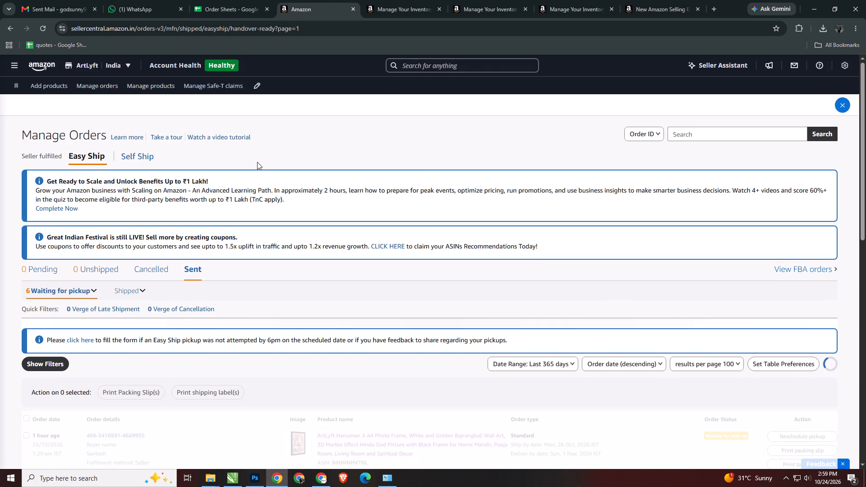
scroll(256, 161, "down", 6)
scroll(536, 184, "down", 1)
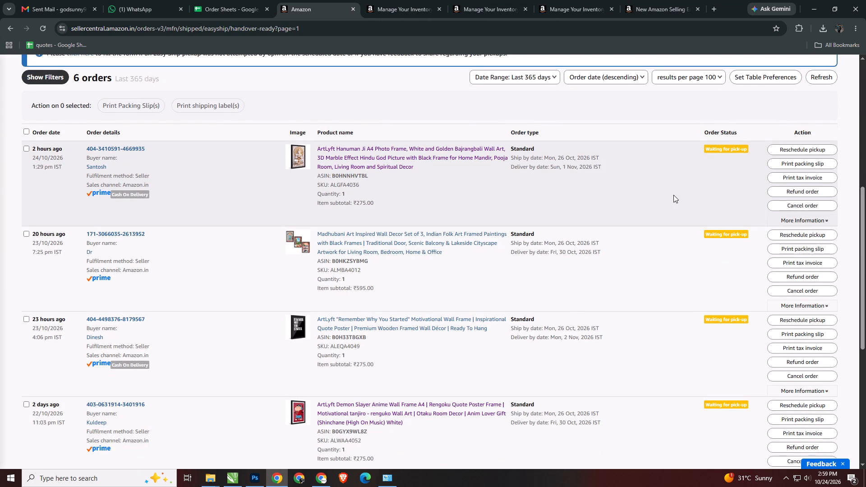
scroll(576, 270, "down", 2)
scroll(654, 291, "down", 3)
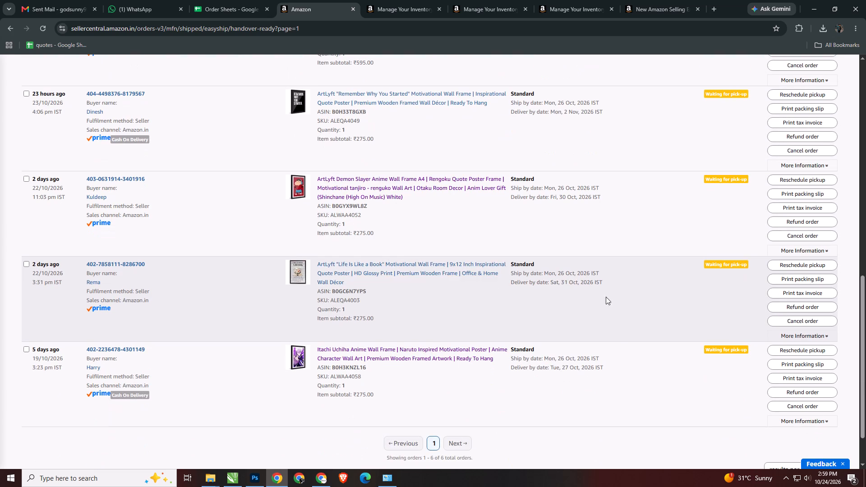
scroll(564, 321, "down", 1)
scroll(413, 316, "up", 3)
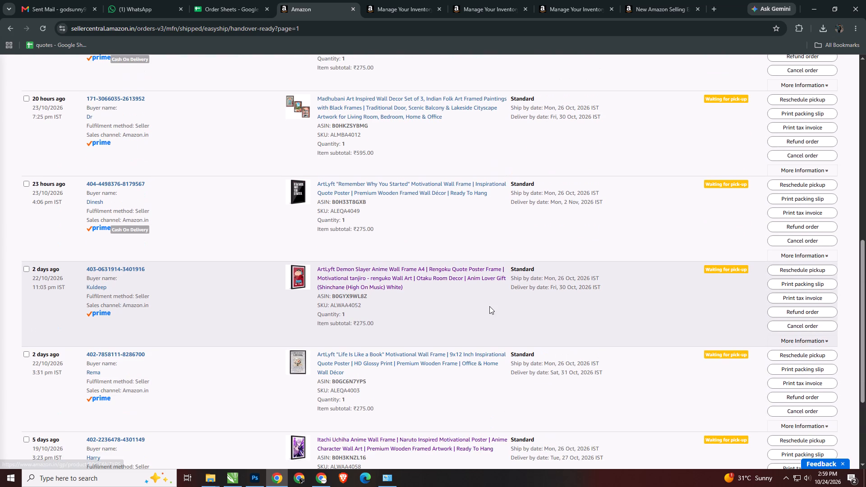
scroll(491, 305, "up", 2)
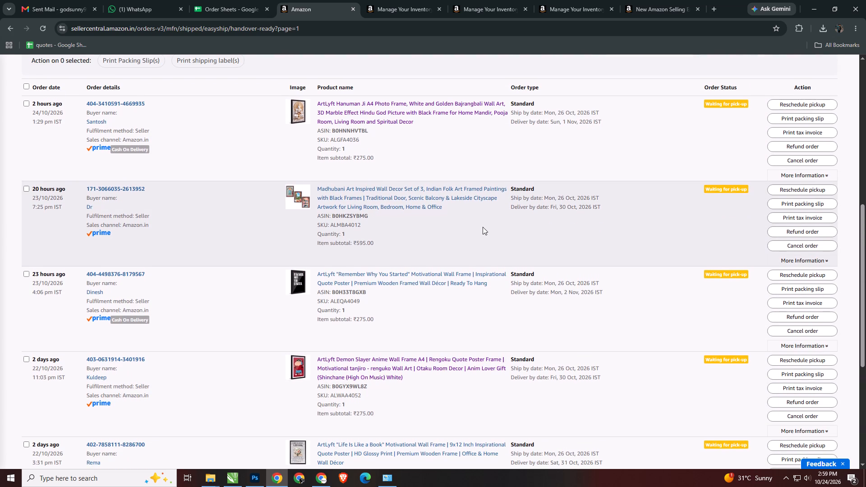
scroll(483, 227, "up", 2)
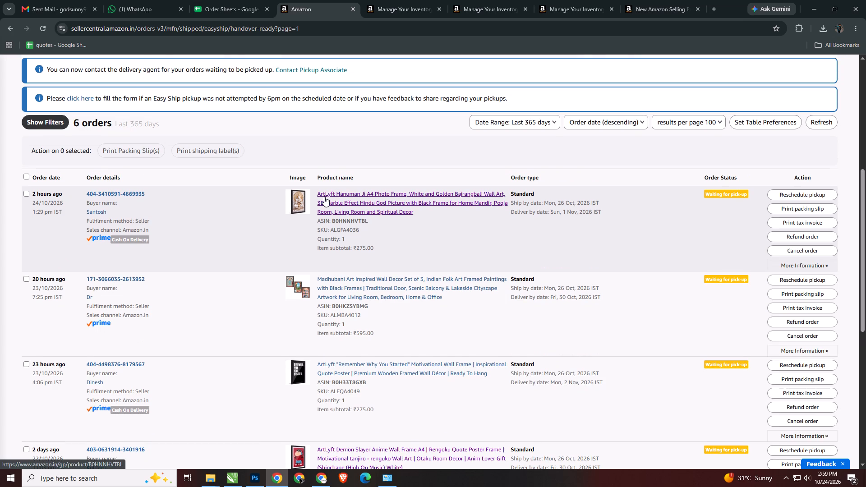
View the product page of the ordered Hanuman Ji A4 photo frame and return to the orders.
left_click(327, 194)
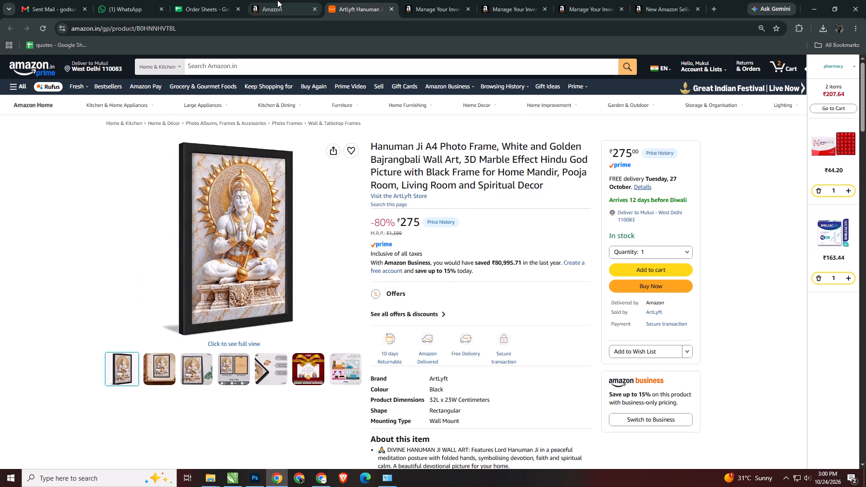
left_click(277, 0)
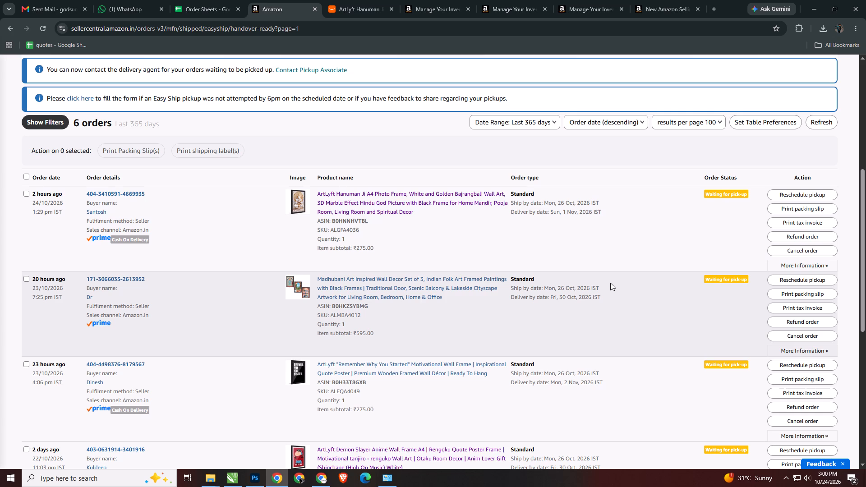
Refresh the Easy Ship orders again and check the Pending, Cancelled and Sent orders.
scroll(632, 283, "up", 3)
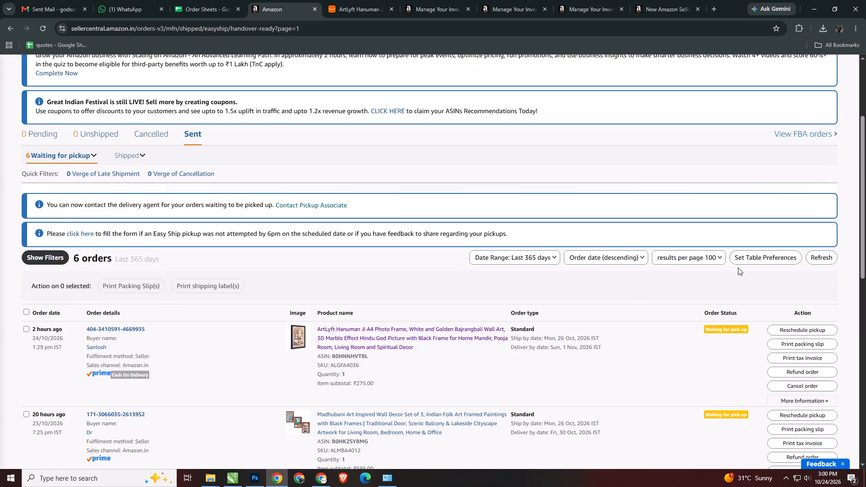
left_click(814, 259)
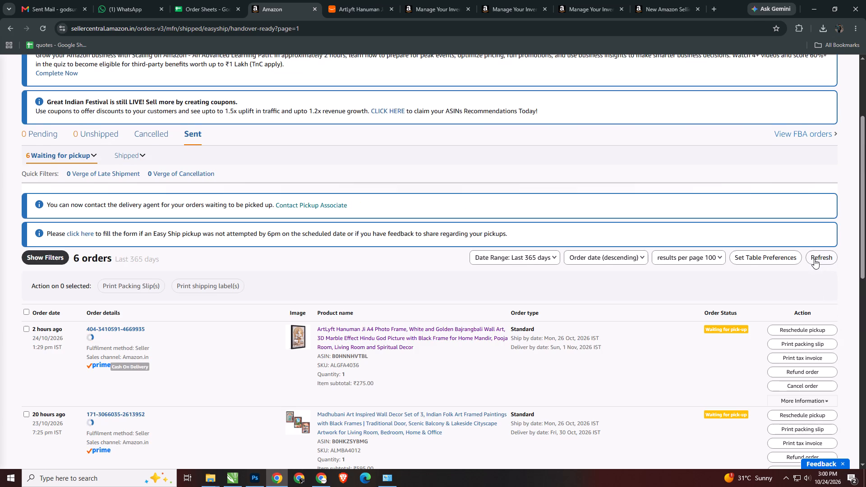
scroll(491, 280, "up", 2)
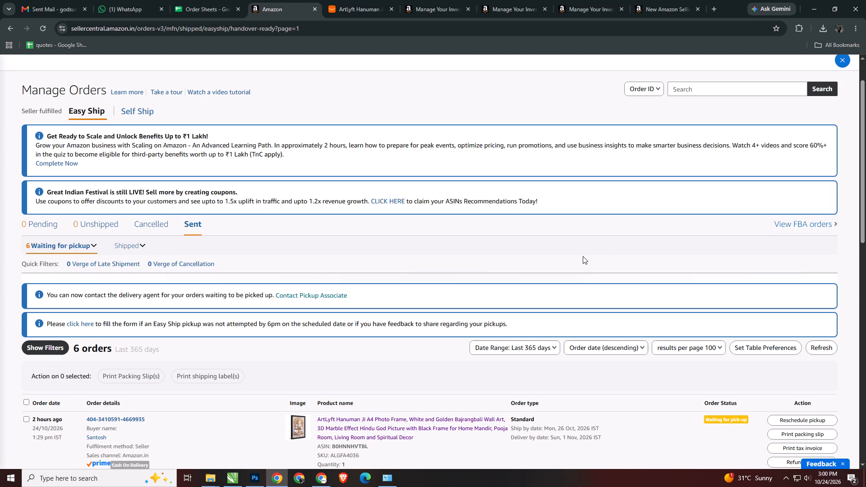
scroll(583, 256, "up", 4)
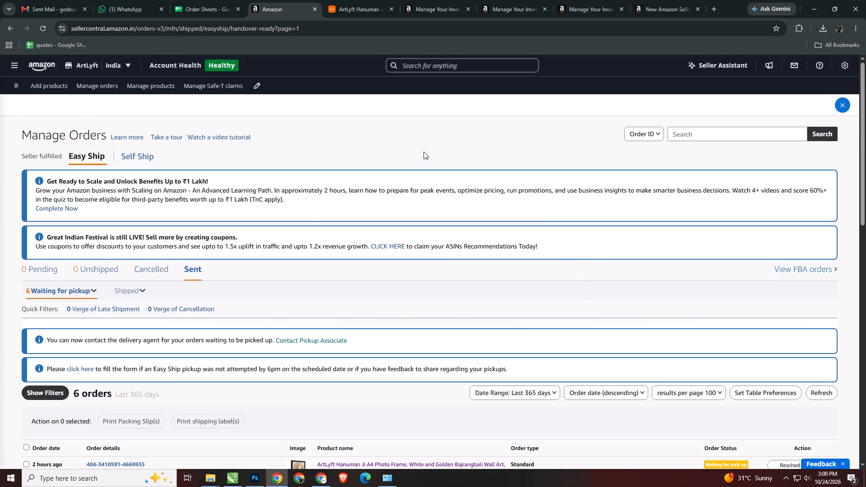
left_click(34, 264)
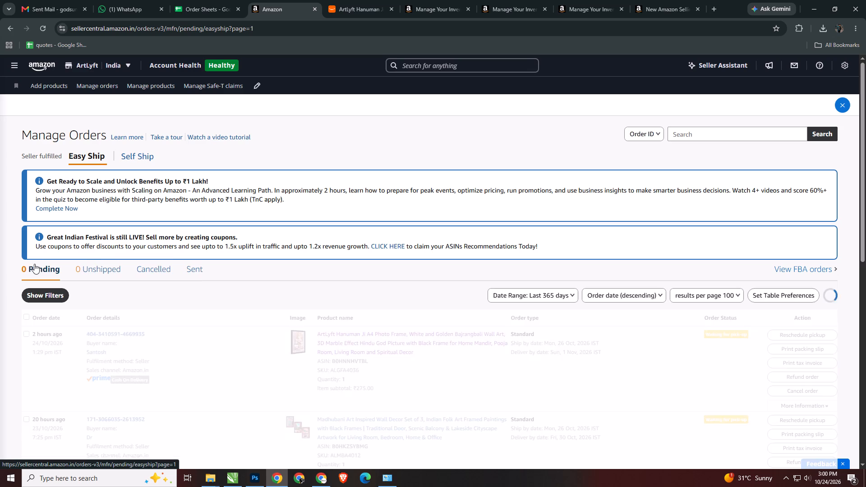
left_click(166, 270)
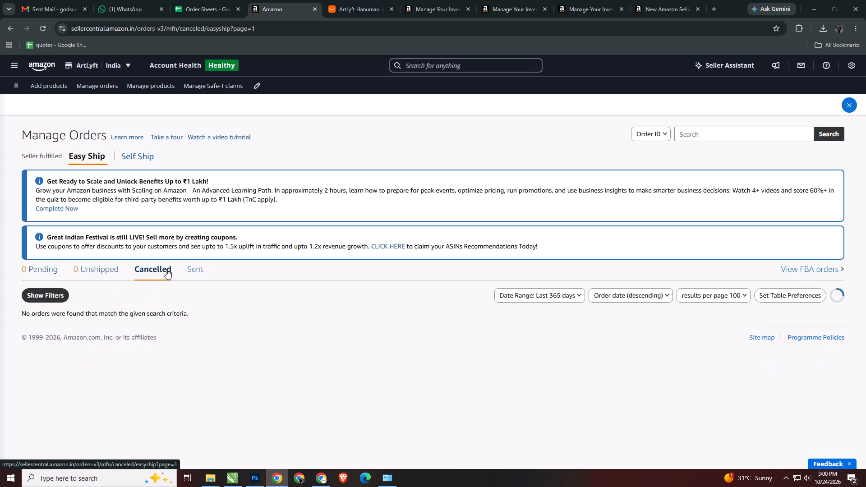
left_click(200, 270)
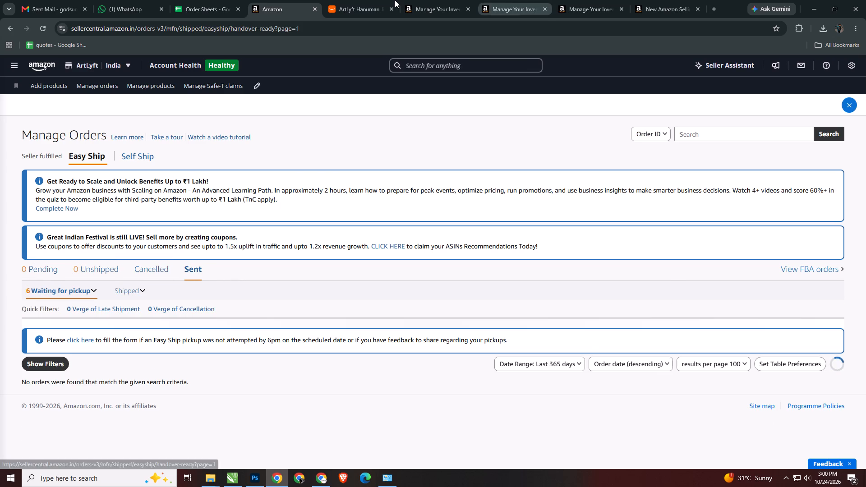
Close the outdated inventory page showing 100 listings per page and the Hanuman Ji product page.
left_click(430, 0)
left_click(470, 9)
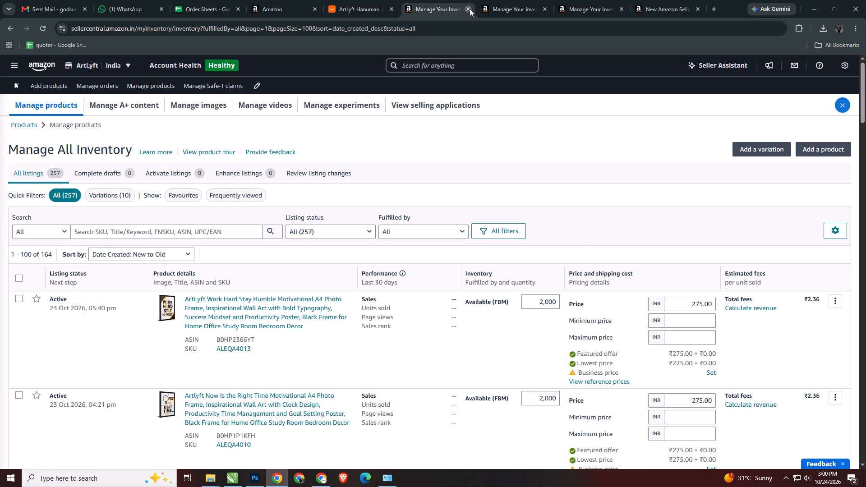
left_click(392, 8)
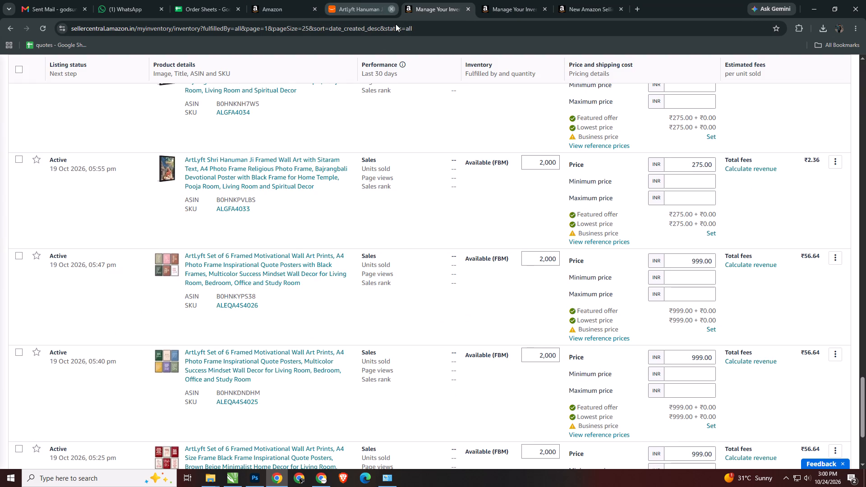
Return to the most recently opened inventory list and reload it to check for the submitted listing.
left_click(442, 0)
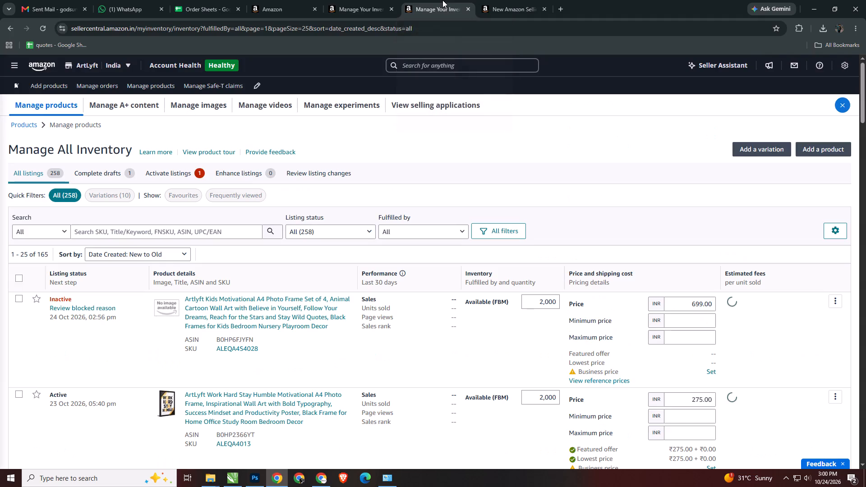
right_click(526, 140)
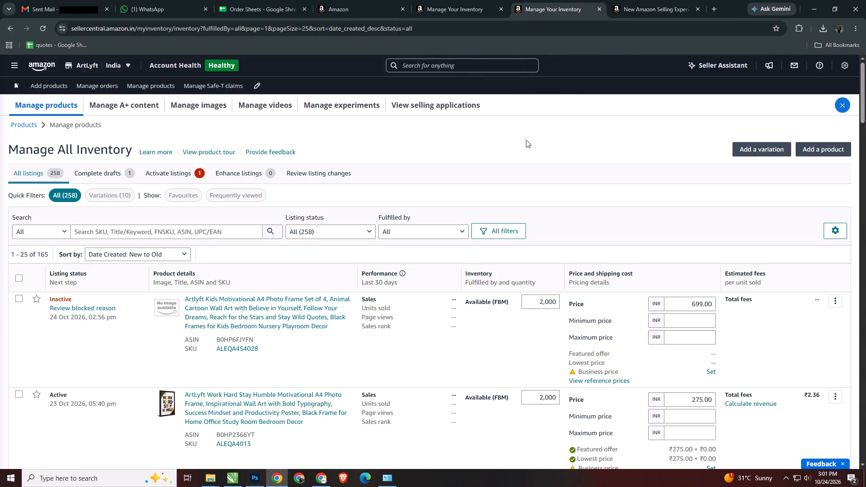
left_click(544, 177)
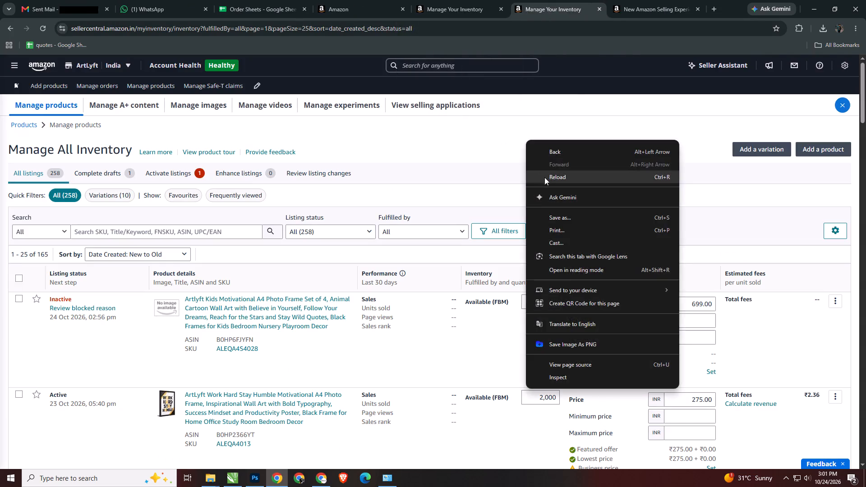
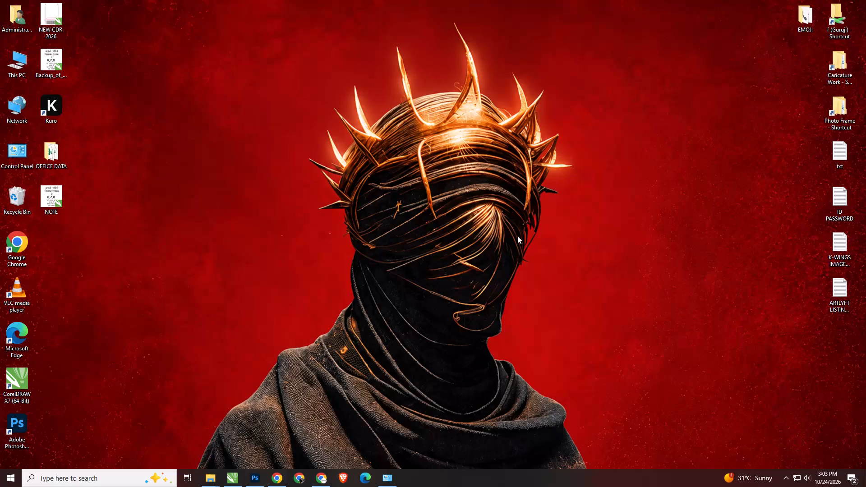
Switch to the browser window with the Images Read Review chat and search Google for "amazon seller" in a new tab.
key("alt+Tab")
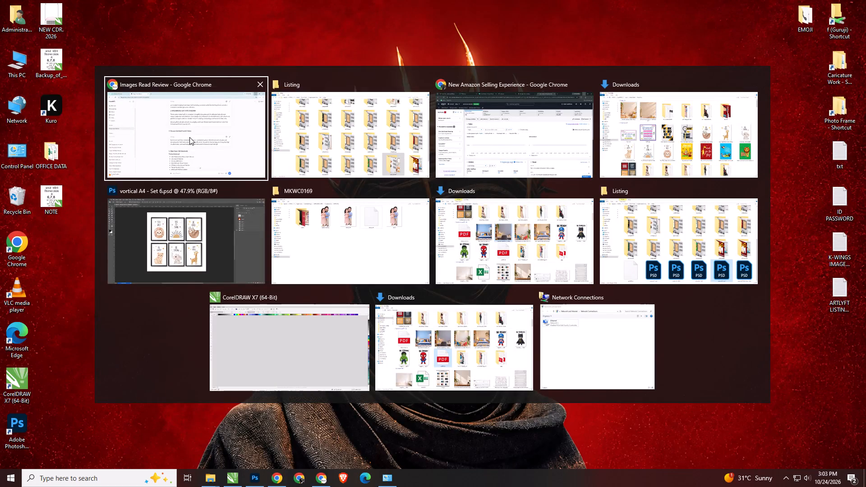
left_click(189, 137, "alt")
left_click(238, 5)
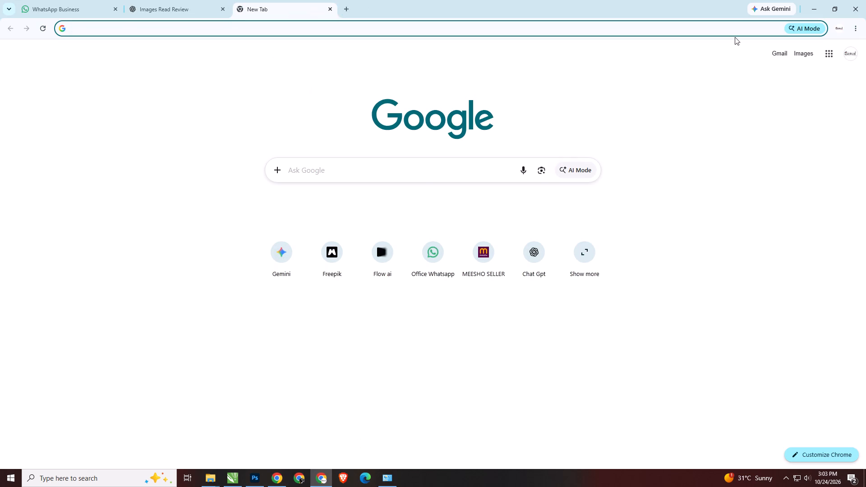
left_click(400, 169)
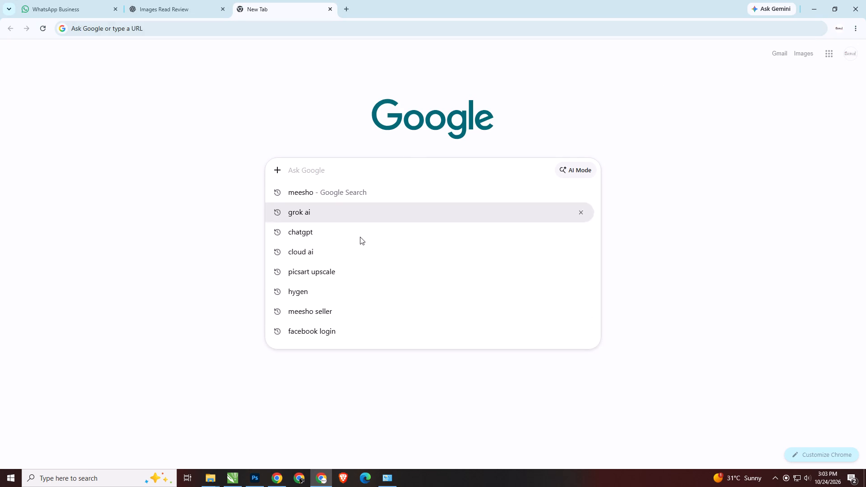
left_click(733, 198)
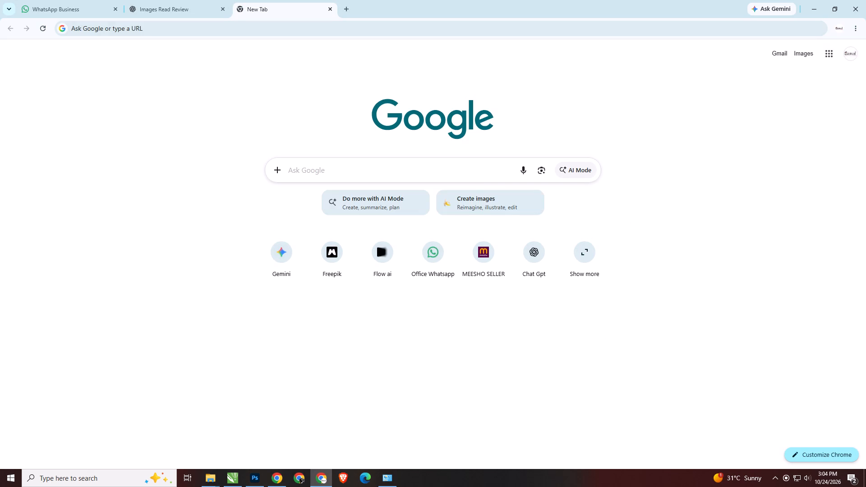
left_click(411, 171)
type("ama")
type("zone")
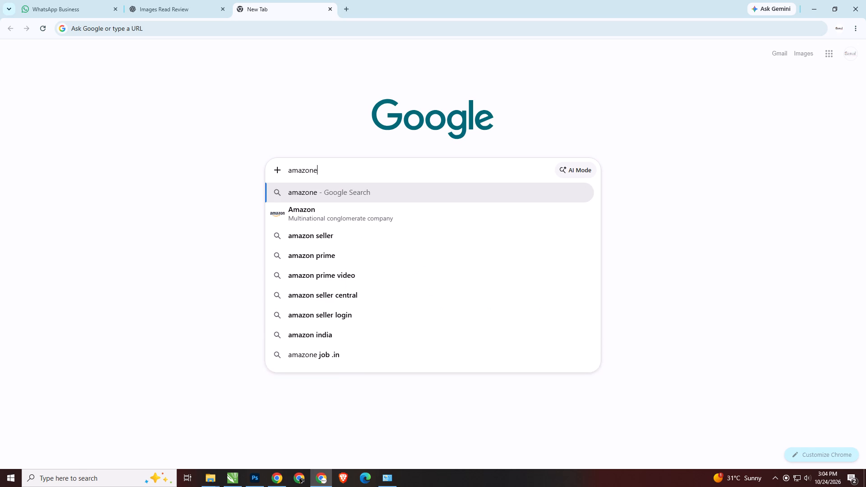
key("Down")
key("Down")
key("Return")
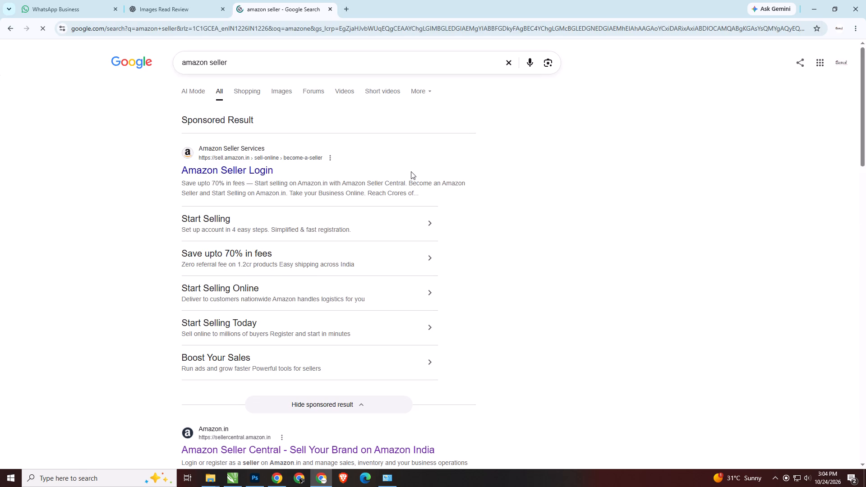
Open the Amazon Seller Central result for sellercentral.amazon.in from the search results.
scroll(466, 175, "down", 6)
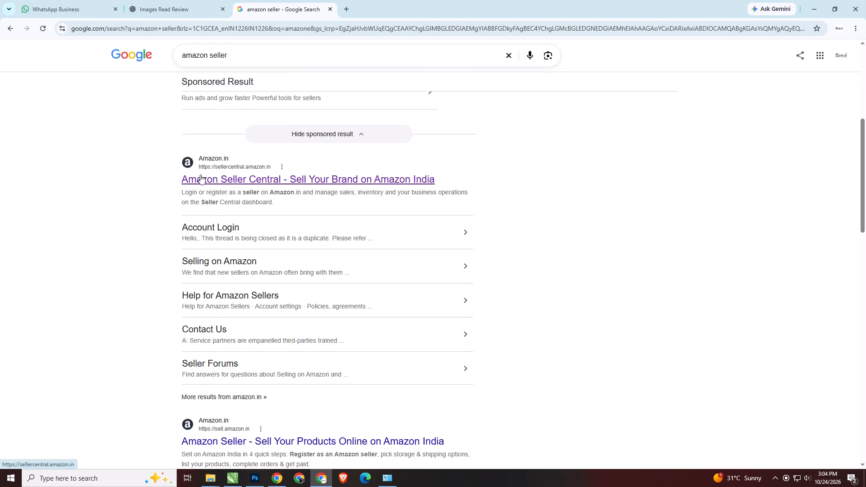
left_click(226, 179)
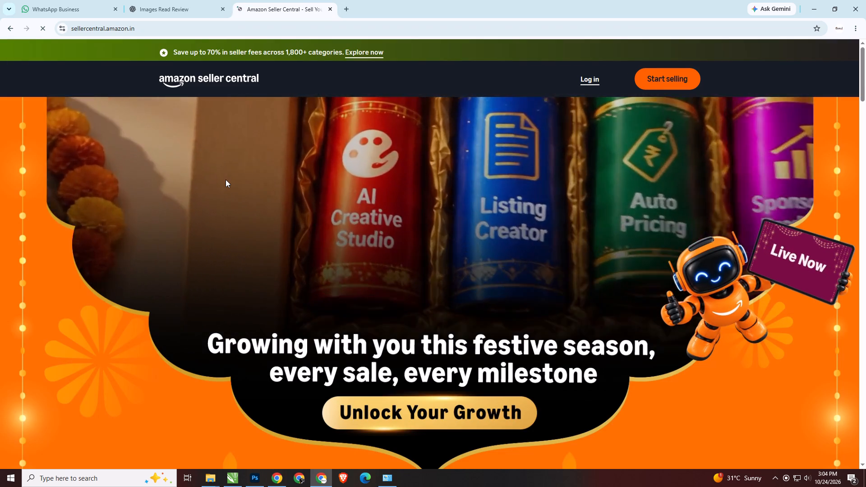
Look through the Seller Central landing page, from the festive season banner to the seller testimonials.
scroll(425, 178, "down", 5)
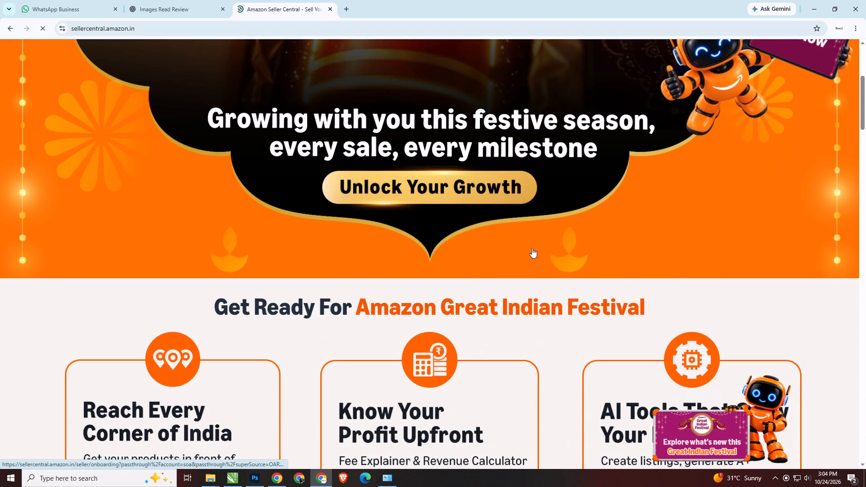
scroll(615, 271, "up", 5)
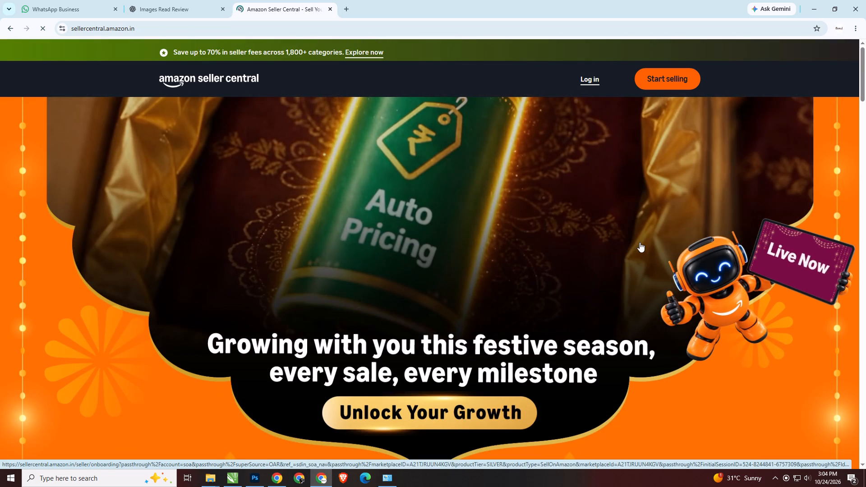
scroll(640, 242, "up", 1)
scroll(640, 242, "down", 3)
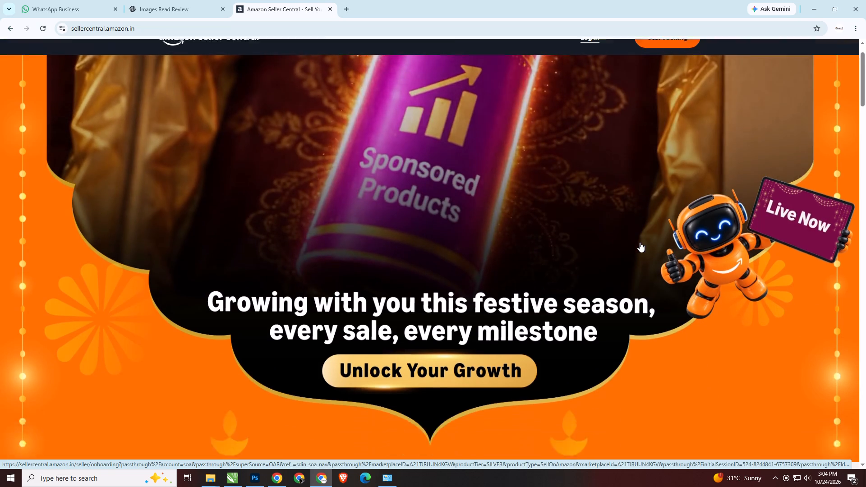
scroll(640, 242, "down", 10)
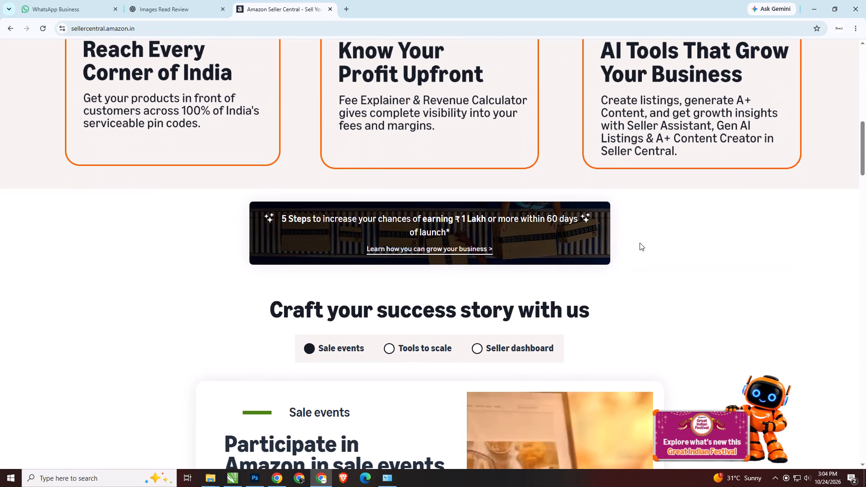
scroll(640, 243, "down", 11)
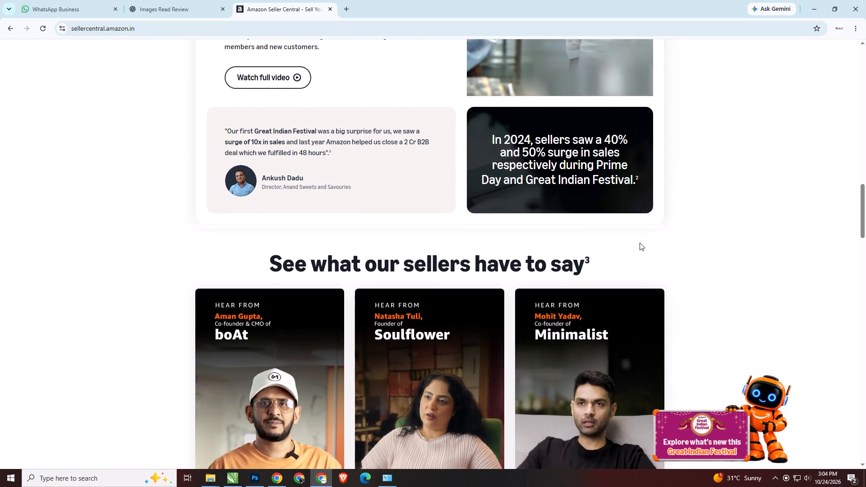
scroll(640, 243, "down", 4)
scroll(640, 243, "up", 6)
scroll(640, 243, "down", 5)
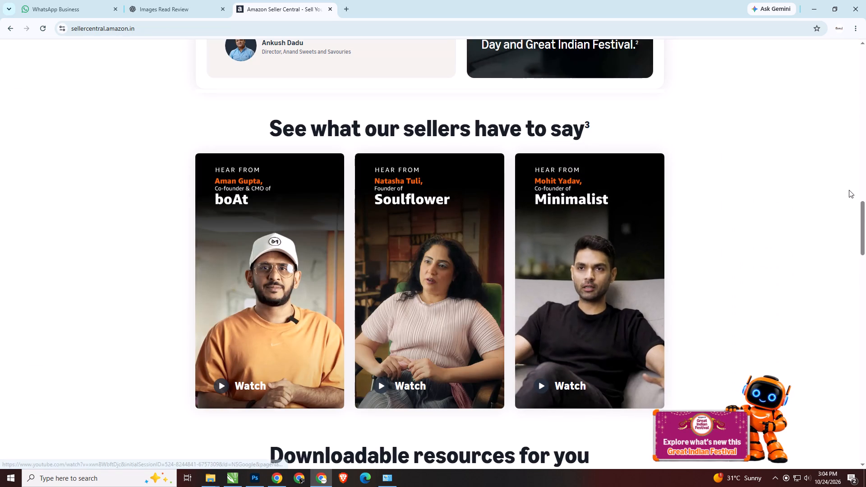
Start selling from the header of the Seller Central landing page.
scroll(779, 208, "up", 15)
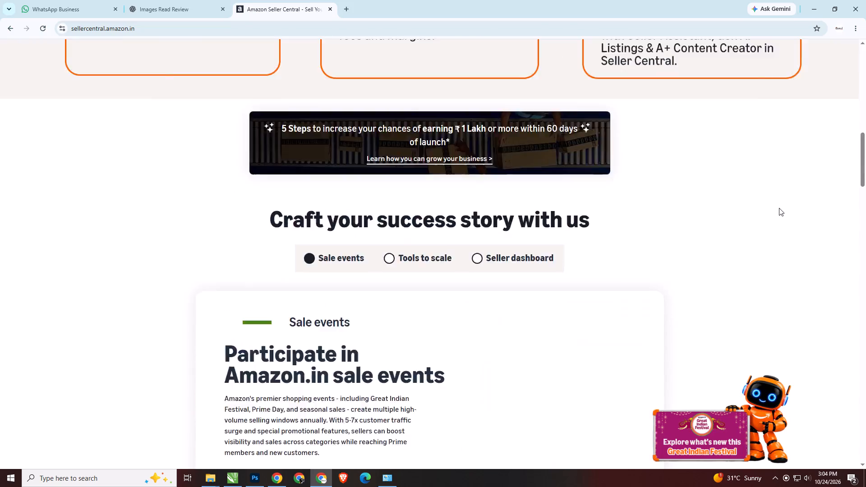
scroll(779, 208, "up", 20)
scroll(779, 208, "up", 7)
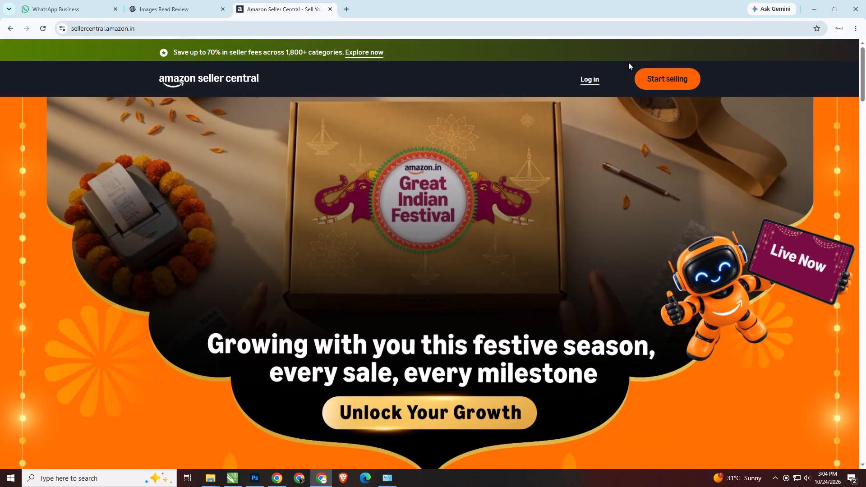
left_click(656, 79)
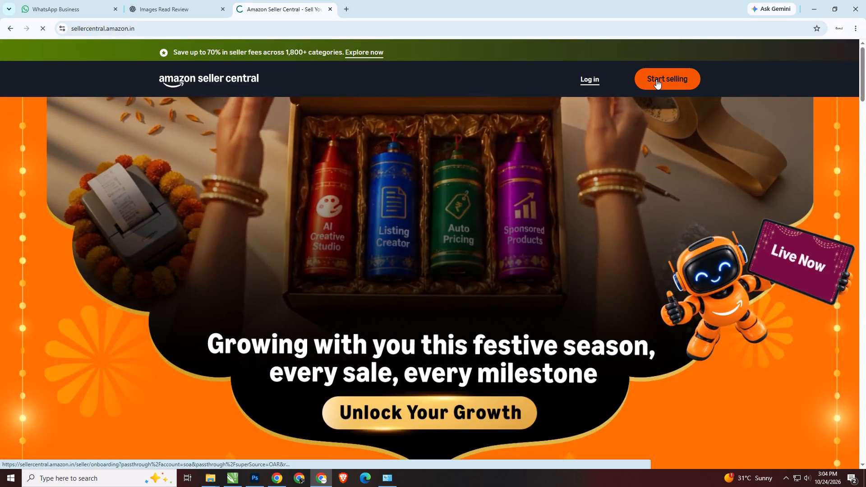